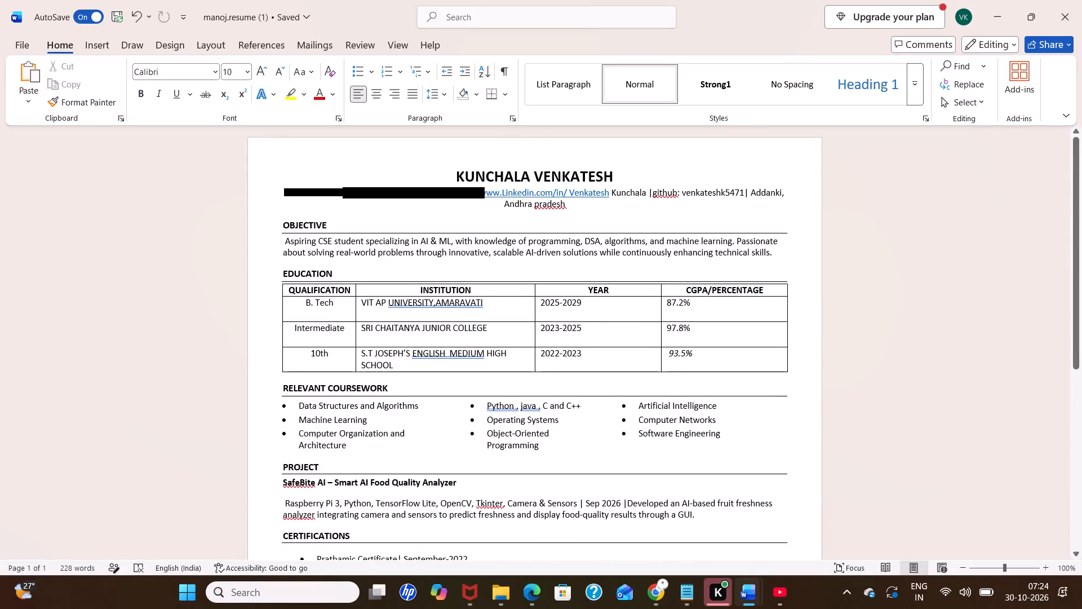
# Replace the name in the resume's title line with the new candidate's full name in capital letters.
pyautogui.click(615, 172)
pyautogui.press('BackSpace')
pyautogui.press('BackSpace')
pyautogui.press('BackSpace')
pyautogui.press('BackSpace')
pyautogui.press('BackSpace')
pyautogui.press('BackSpace')
pyautogui.press('BackSpace')
pyautogui.press('BackSpace')
pyautogui.press('BackSpace')
pyautogui.press('BackSpace')
pyautogui.press('BackSpace')
pyautogui.press('BackSpace')
pyautogui.press('BackSpace')
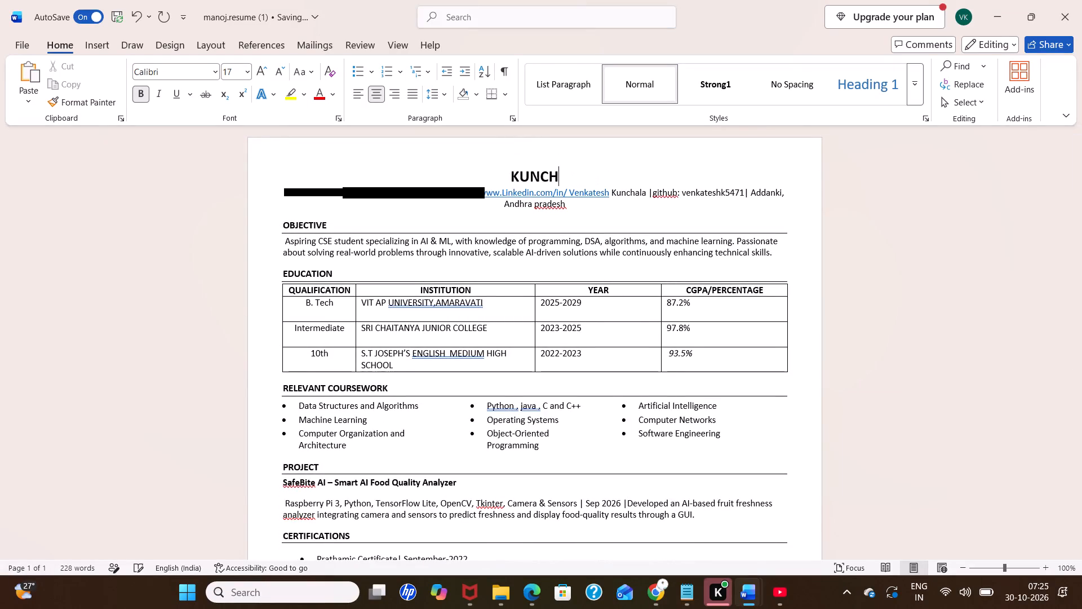
pyautogui.press('BackSpace')
pyautogui.press('BackSpace')
pyautogui.press('BackSpace')
pyautogui.press('BackSpace')
pyautogui.press('BackSpace')
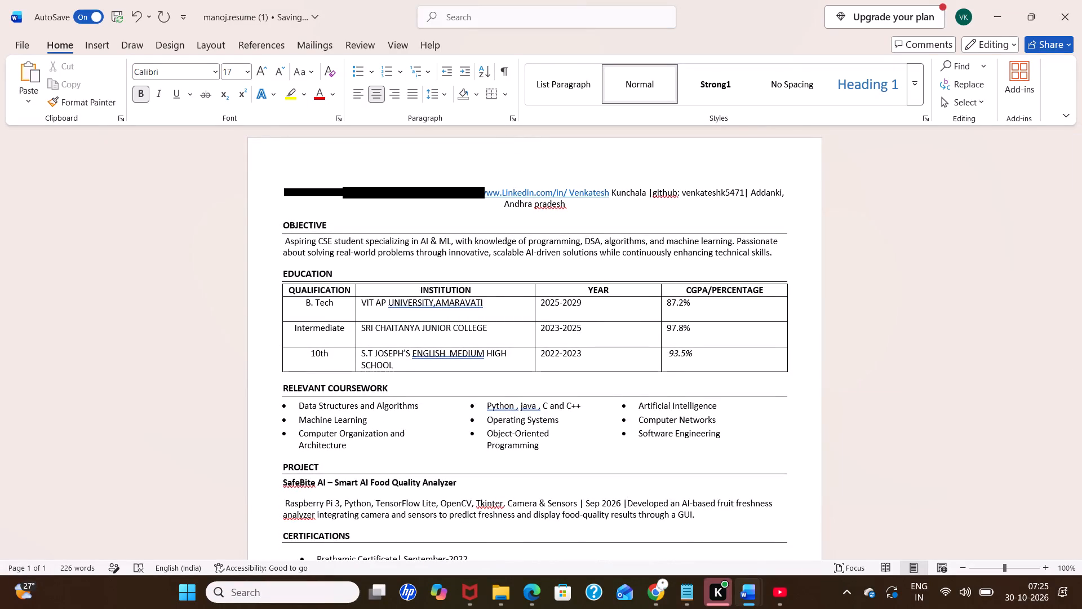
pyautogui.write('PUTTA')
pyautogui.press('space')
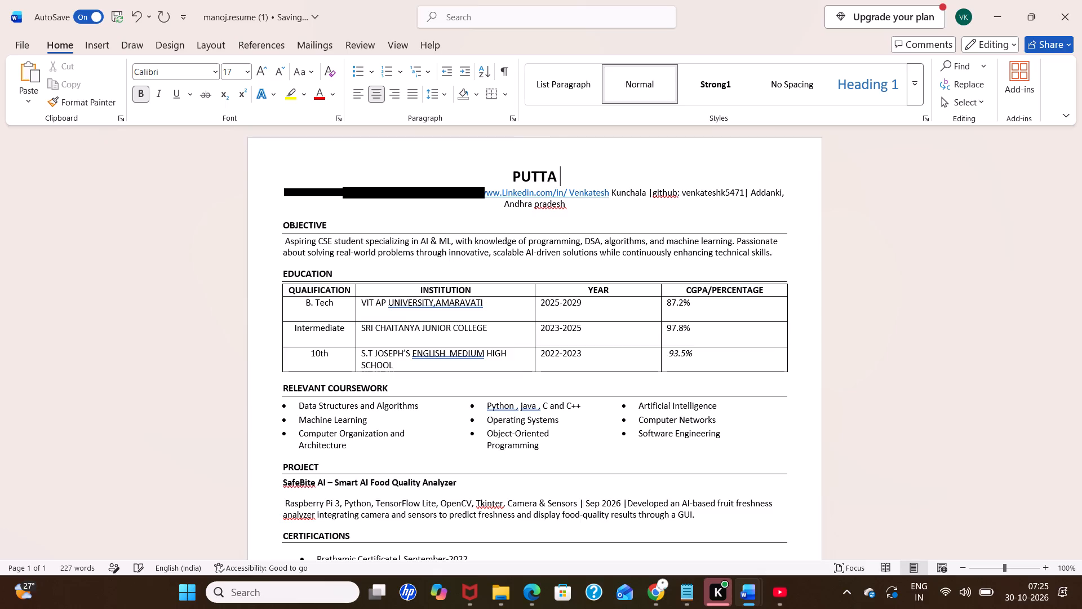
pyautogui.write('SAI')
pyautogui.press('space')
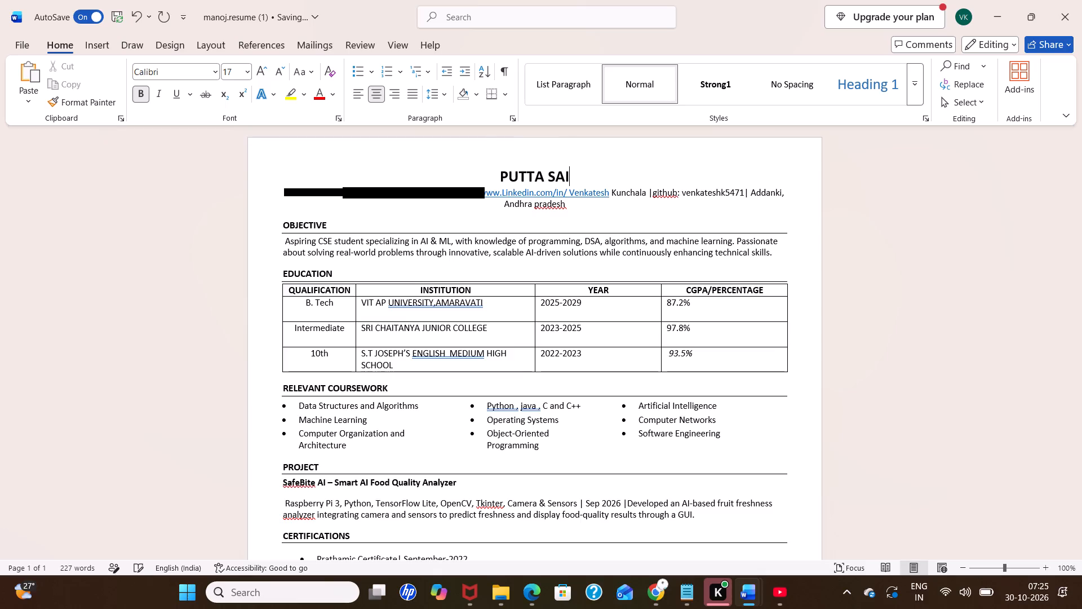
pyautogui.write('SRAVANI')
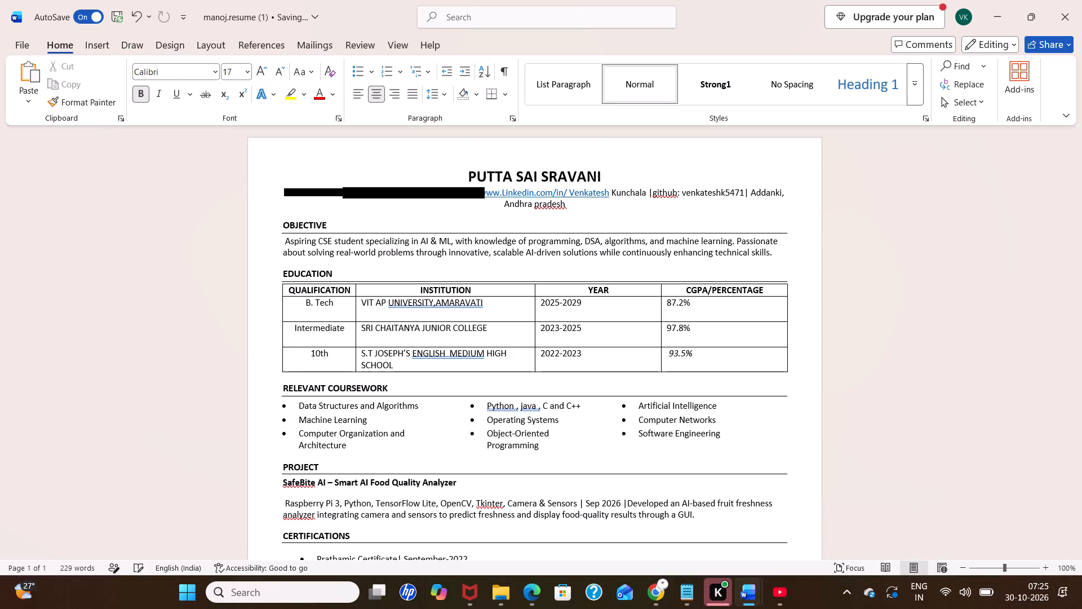
# Start editing the phone and email portion of the contact line beneath the resume's name heading.
pyautogui.click(348, 189)
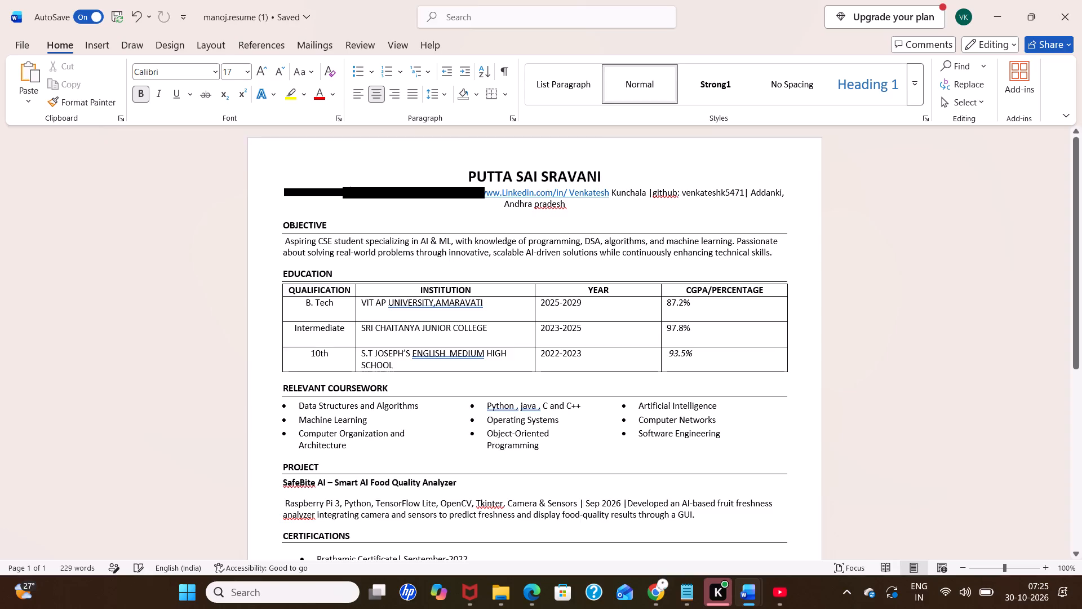
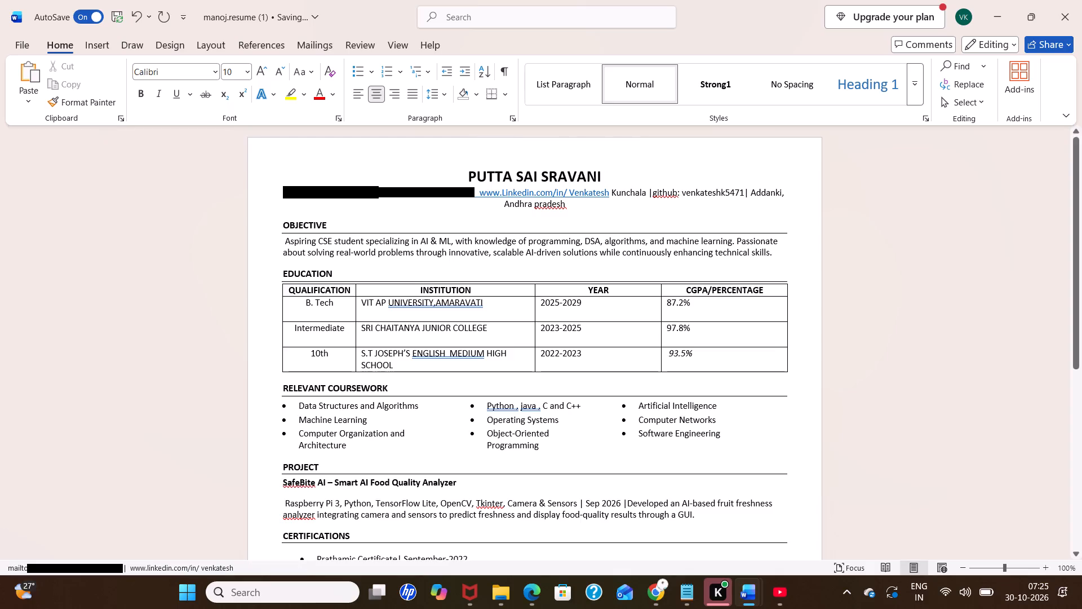
# Delete the previous candidate's e-mail address from the contact line, working back from the separator before the LinkedIn link.
pyautogui.press('Right')
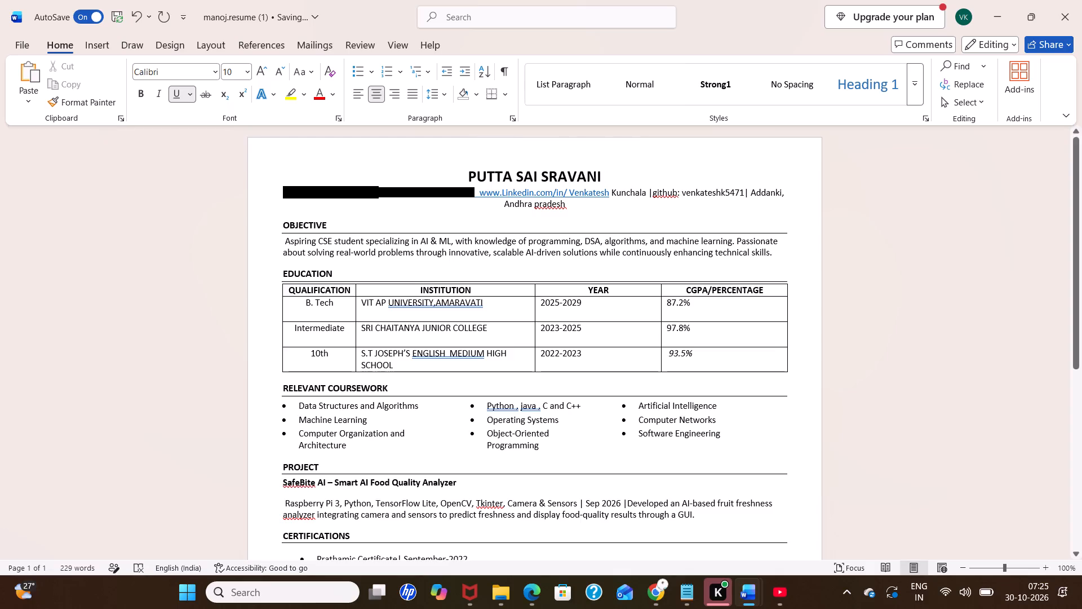
pyautogui.press('BackSpace')
pyautogui.press('BackSpace')
pyautogui.press('BackSpace')
pyautogui.press('BackSpace')
pyautogui.press('BackSpace')
pyautogui.press('BackSpace')
pyautogui.press('BackSpace')
pyautogui.press('BackSpace')
pyautogui.press('BackSpace')
pyautogui.press('BackSpace')
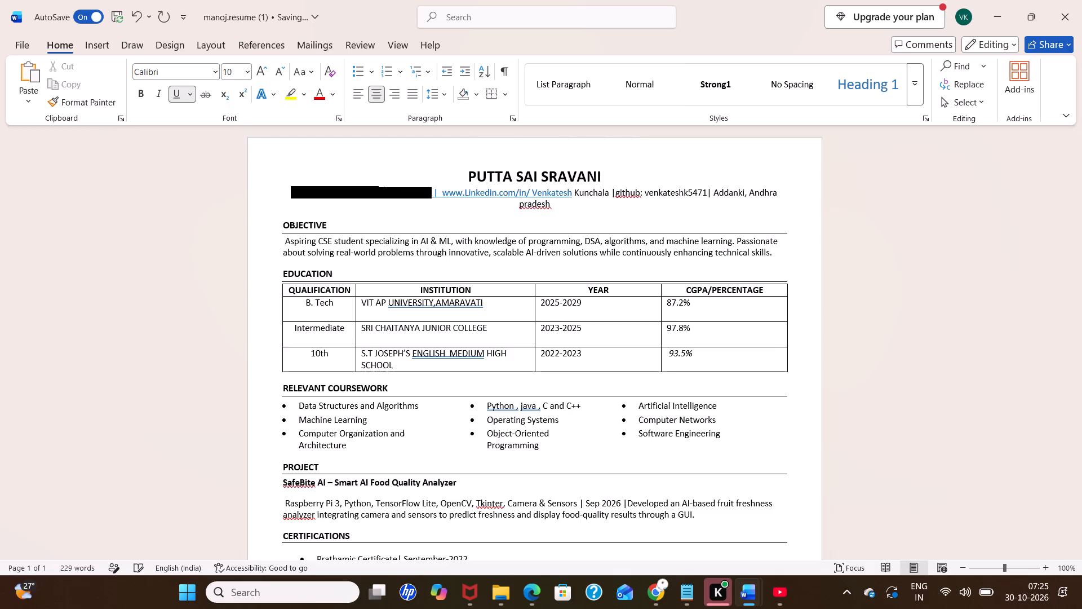
pyautogui.press('BackSpace')
pyautogui.press('BackSpace')
pyautogui.press('BackSpace')
pyautogui.press('BackSpace')
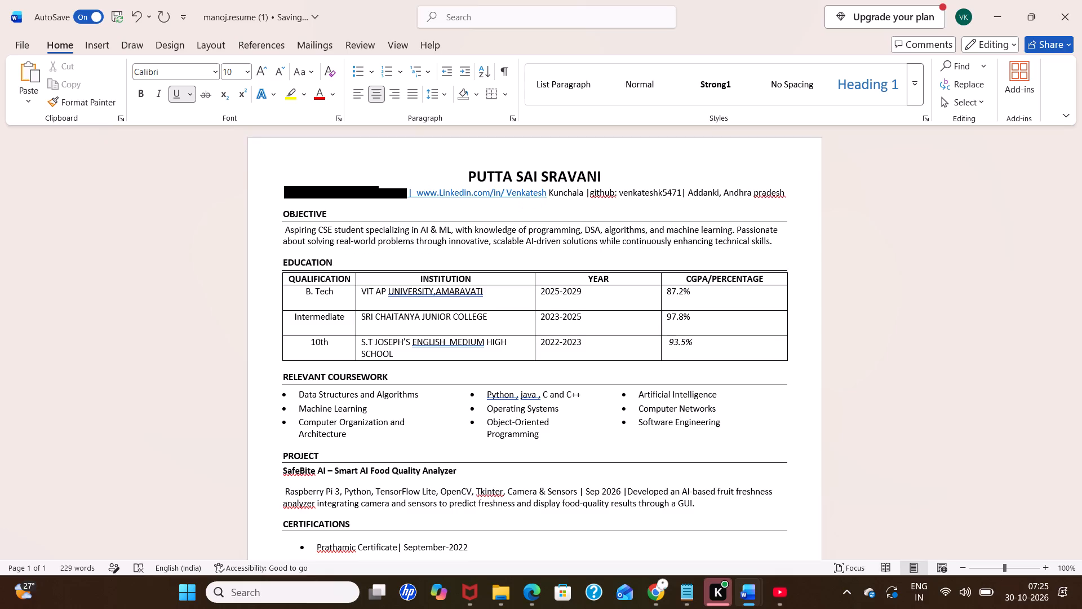
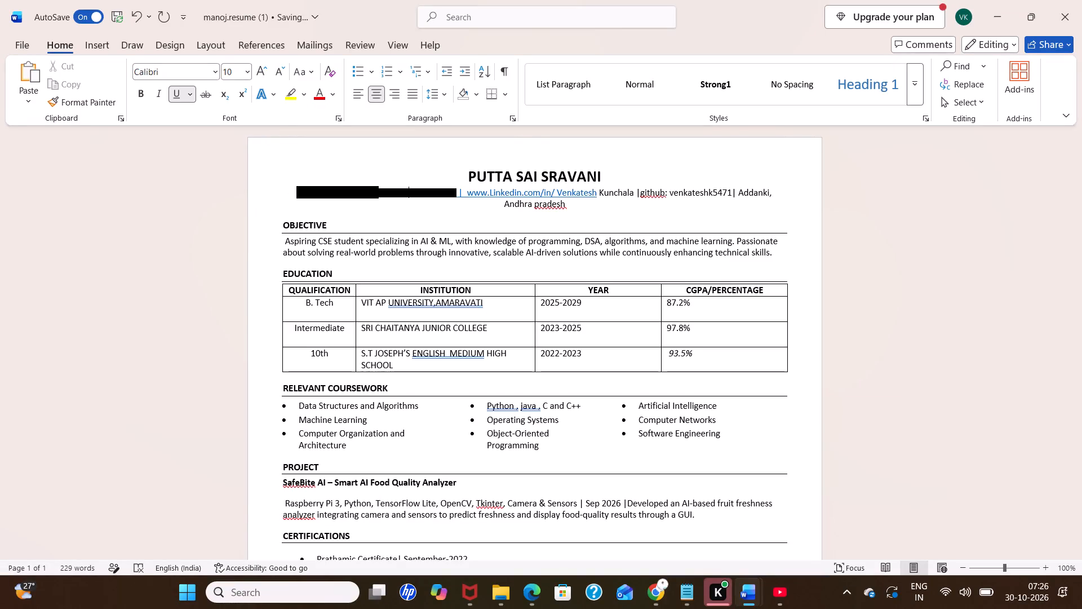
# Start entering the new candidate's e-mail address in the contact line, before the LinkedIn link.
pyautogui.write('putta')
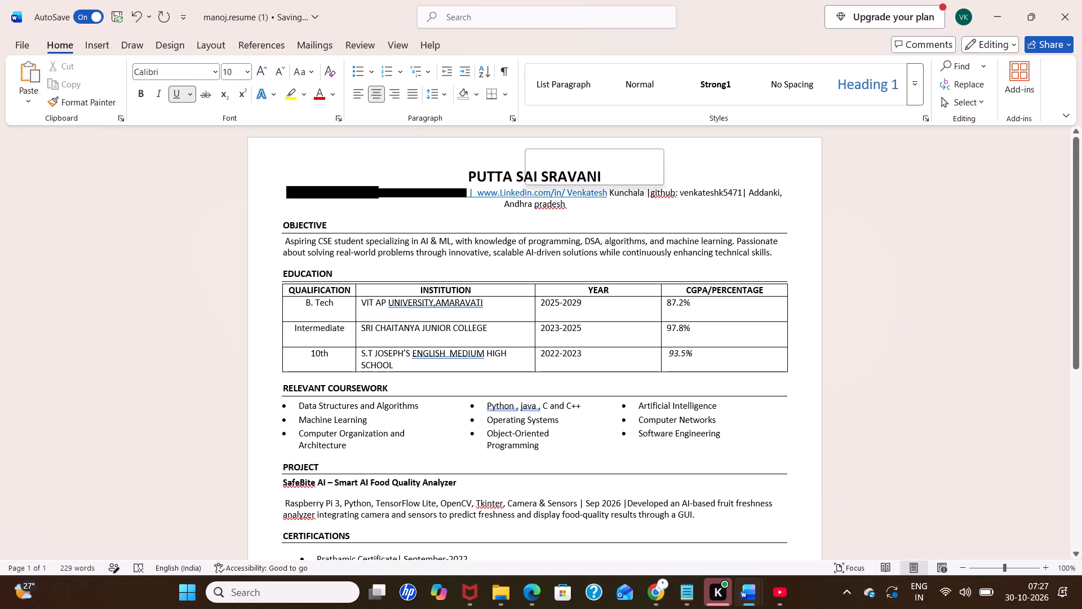
# Delete the LinkedIn entry and the e-mail text before it from the contact line, working back from the separator before the GitHub entry.
pyautogui.click(644, 194)
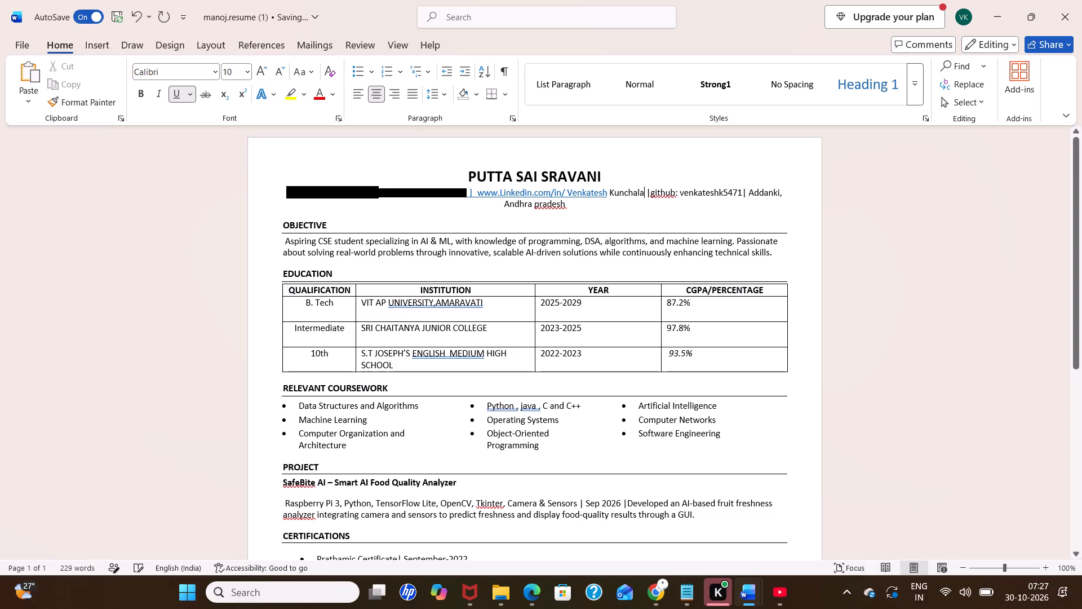
pyautogui.press('BackSpace')
pyautogui.press('BackSpace')
pyautogui.press('BackSpace')
pyautogui.press('BackSpace')
pyautogui.press('BackSpace')
pyautogui.press('BackSpace')
pyautogui.press('BackSpace')
pyautogui.press('BackSpace')
pyautogui.press('BackSpace')
pyautogui.press('BackSpace')
pyautogui.press('BackSpace')
pyautogui.press('BackSpace')
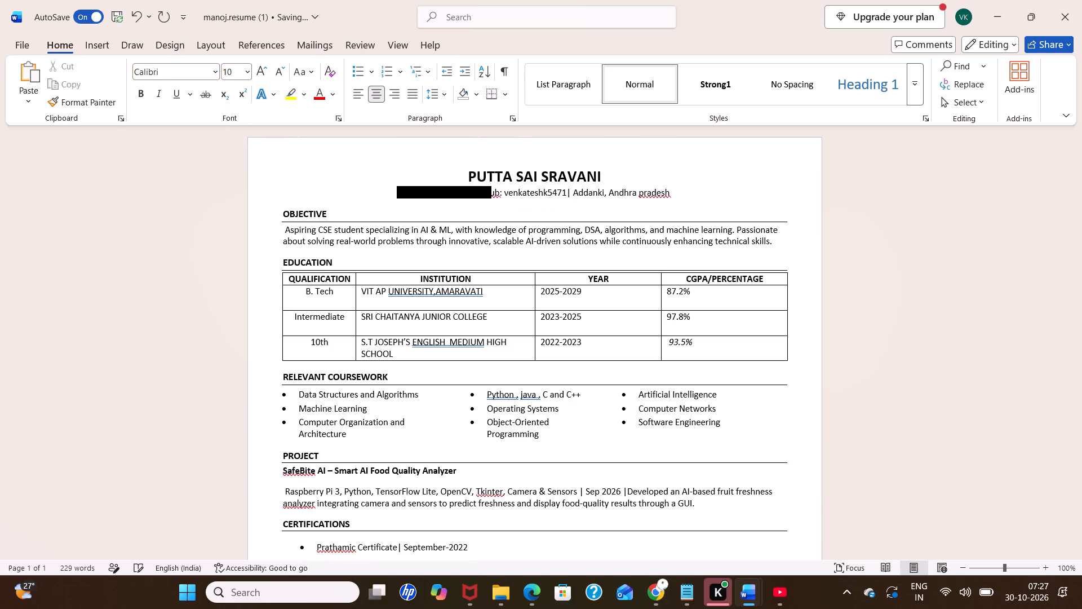
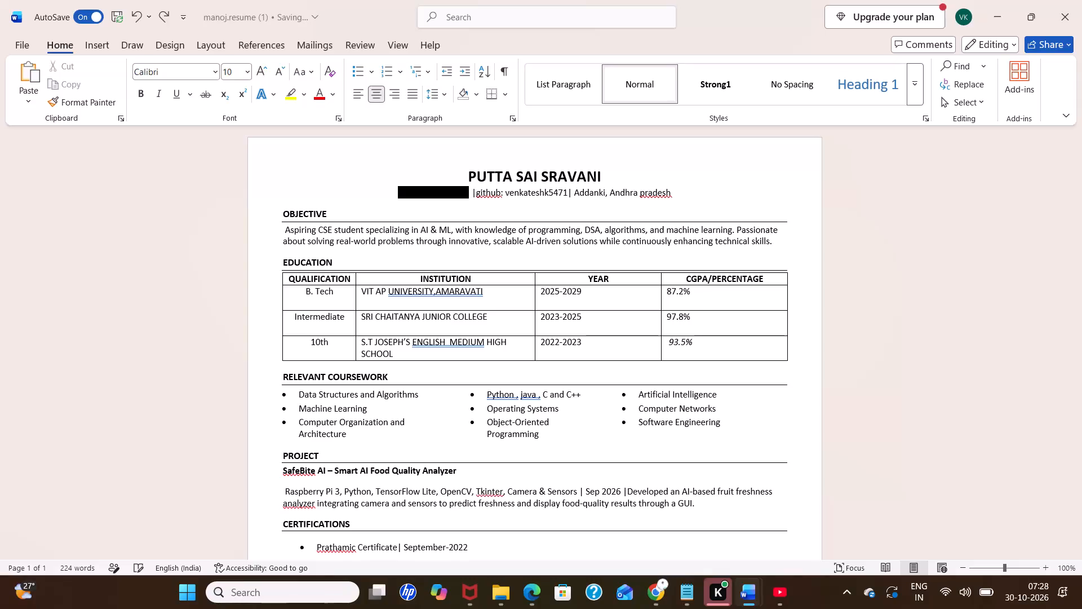
# Undo the last deletion in the contact line, the one that removed the e-mail text and LinkedIn entry.
pyautogui.hotkey('ctrl', 'z')
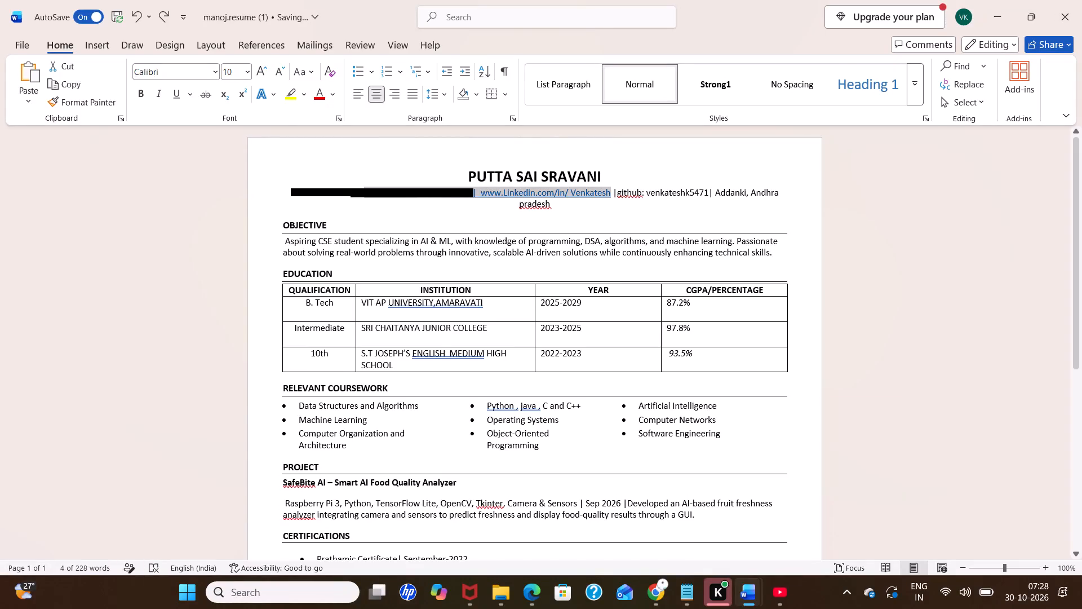
pyautogui.click(637, 209)
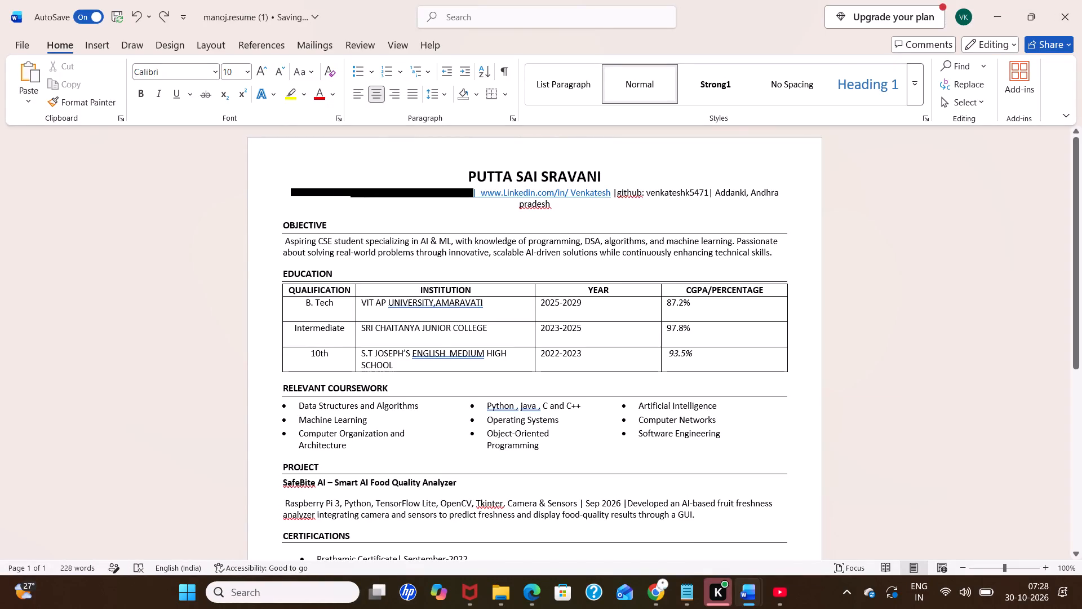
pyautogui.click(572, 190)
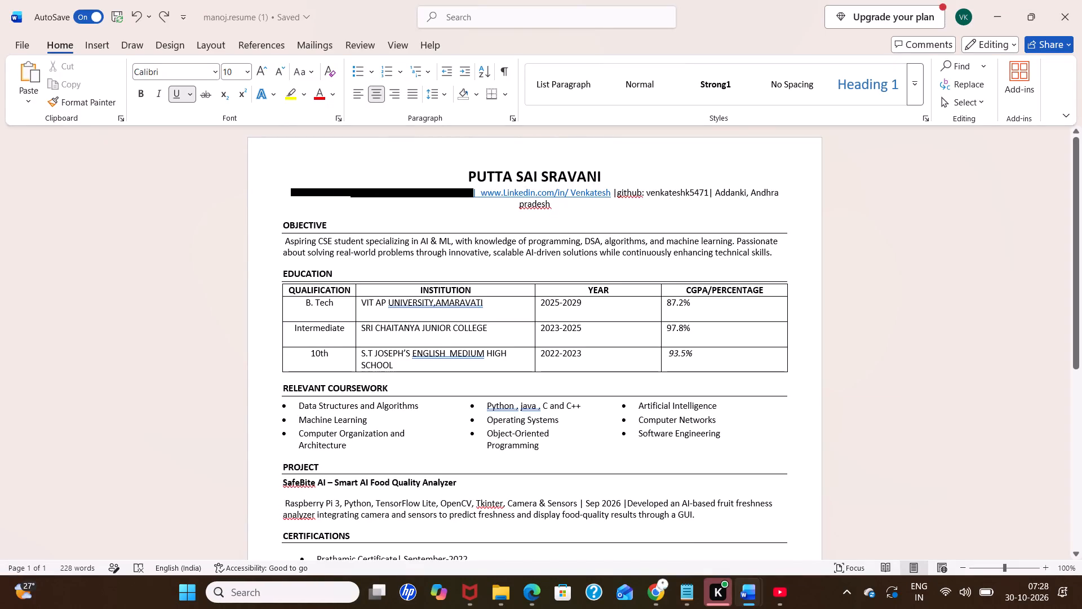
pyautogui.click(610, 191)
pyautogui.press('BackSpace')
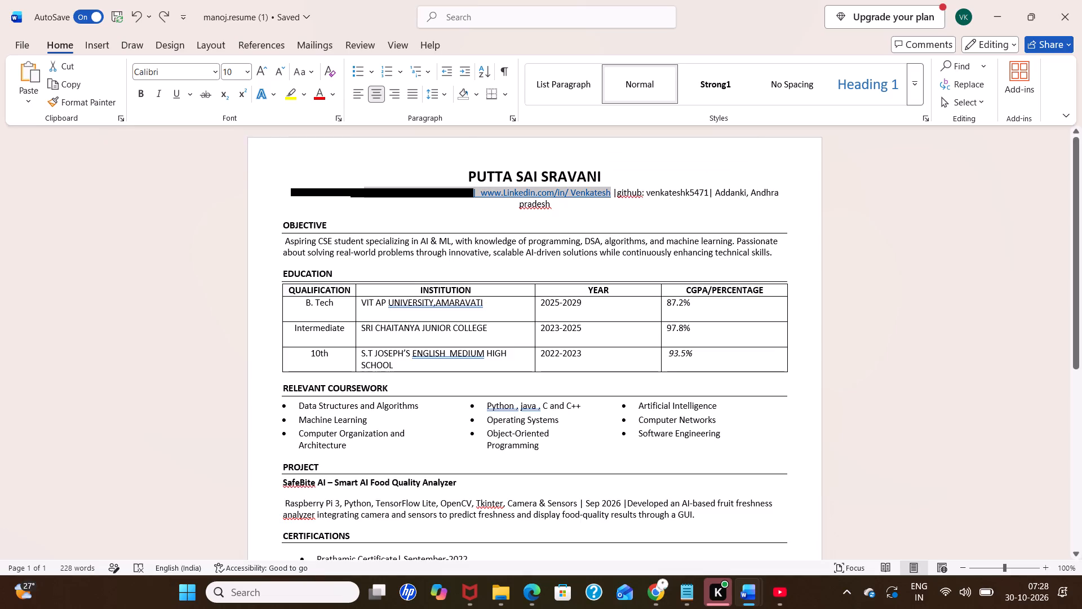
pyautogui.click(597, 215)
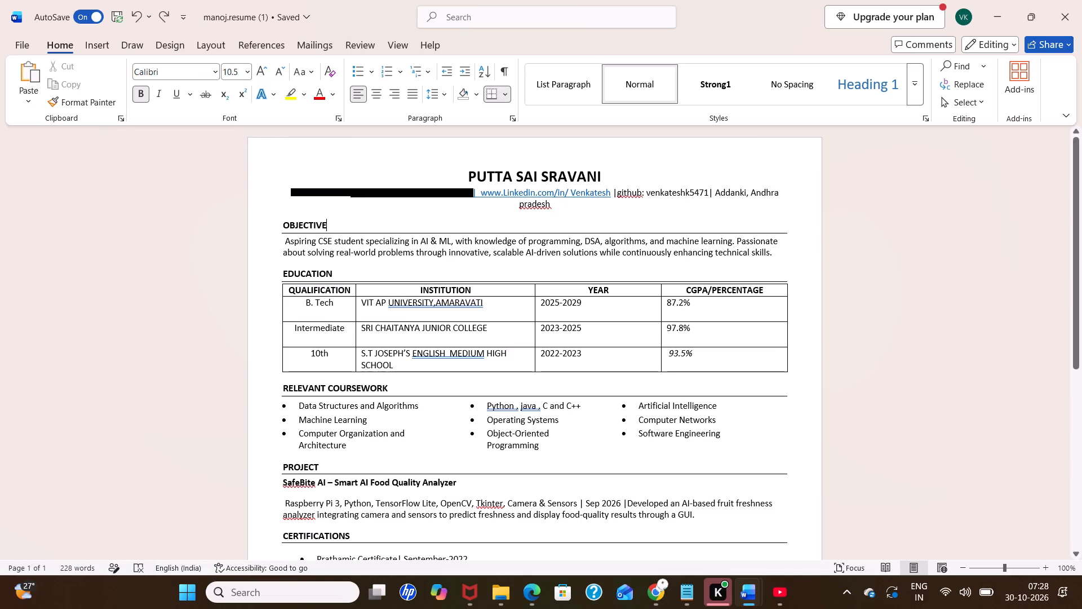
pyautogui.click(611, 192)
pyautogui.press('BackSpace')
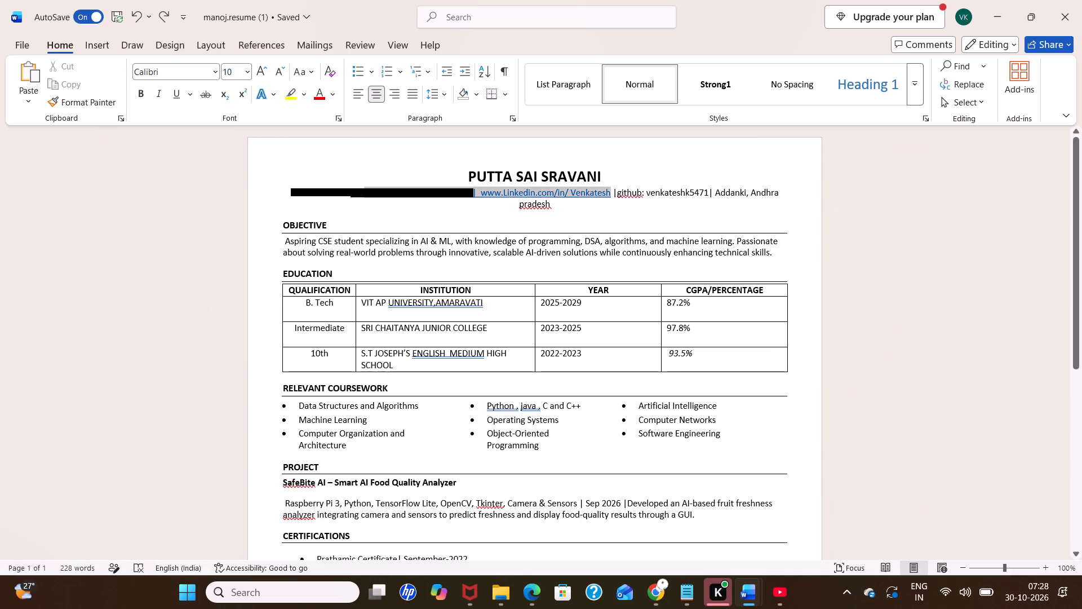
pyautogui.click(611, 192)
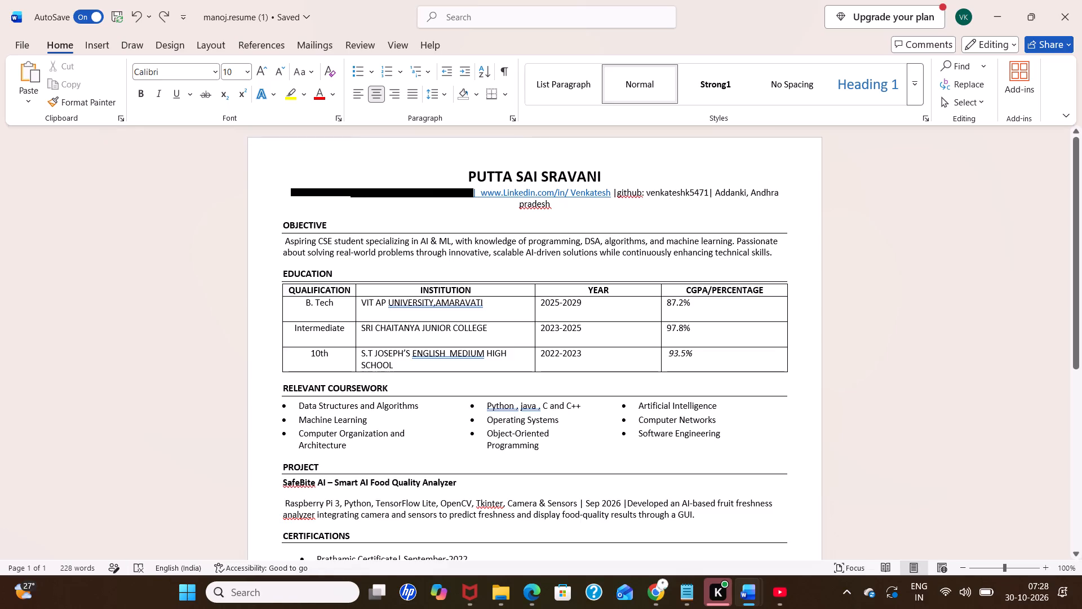
pyautogui.click(582, 188)
pyautogui.press('BackSpace')
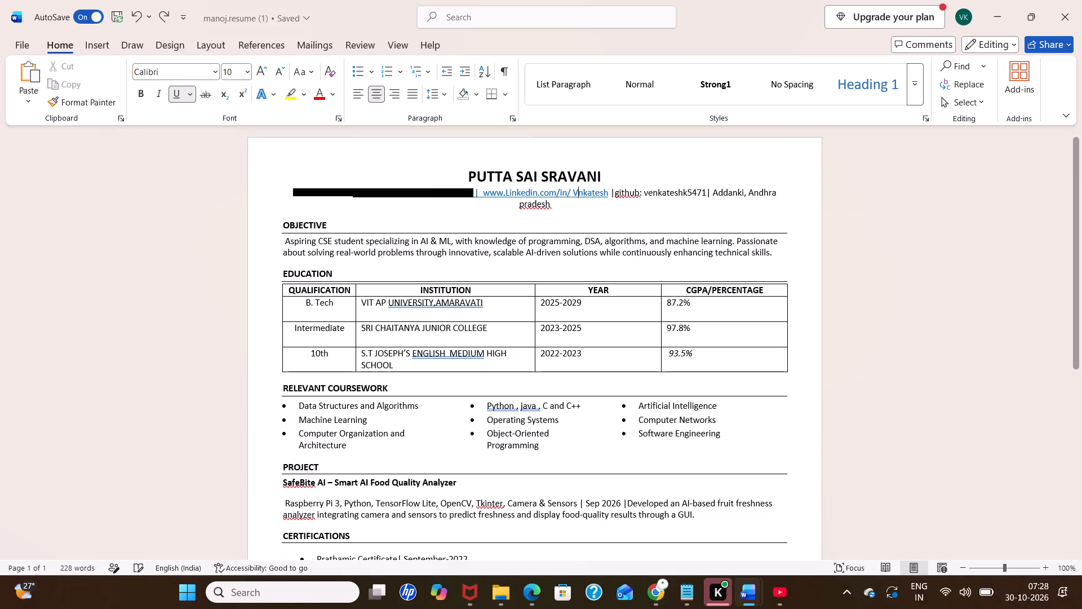
pyautogui.press('Right')
pyautogui.press('Right')
pyautogui.press('Right')
pyautogui.press('Right')
pyautogui.press('Right')
pyautogui.press('Right')
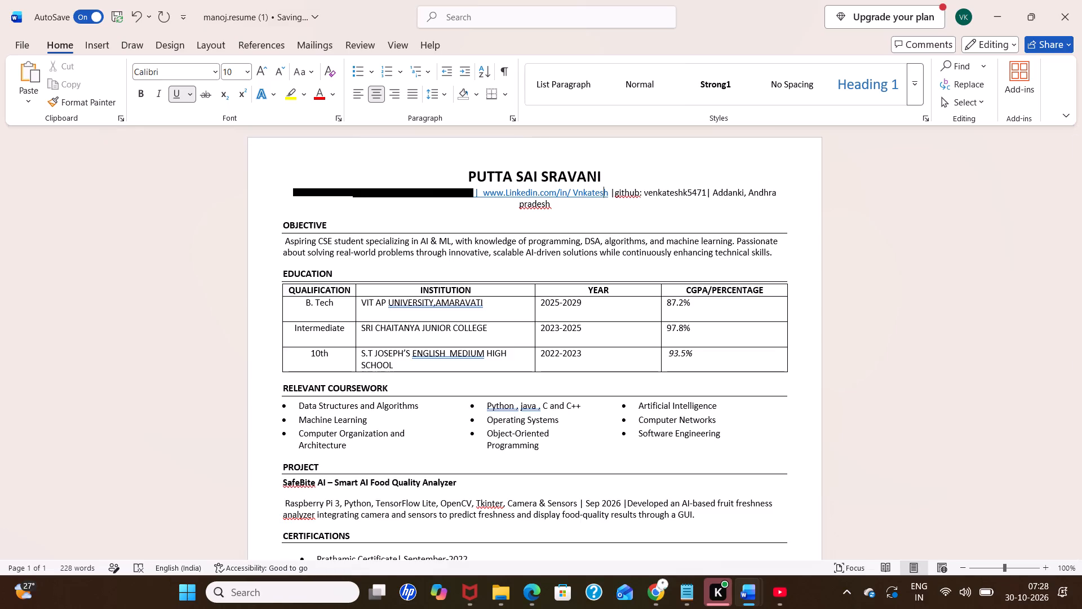
pyautogui.press('BackSpace')
pyautogui.press('BackSpace')
pyautogui.press('BackSpace')
pyautogui.press('BackSpace')
pyautogui.press('BackSpace')
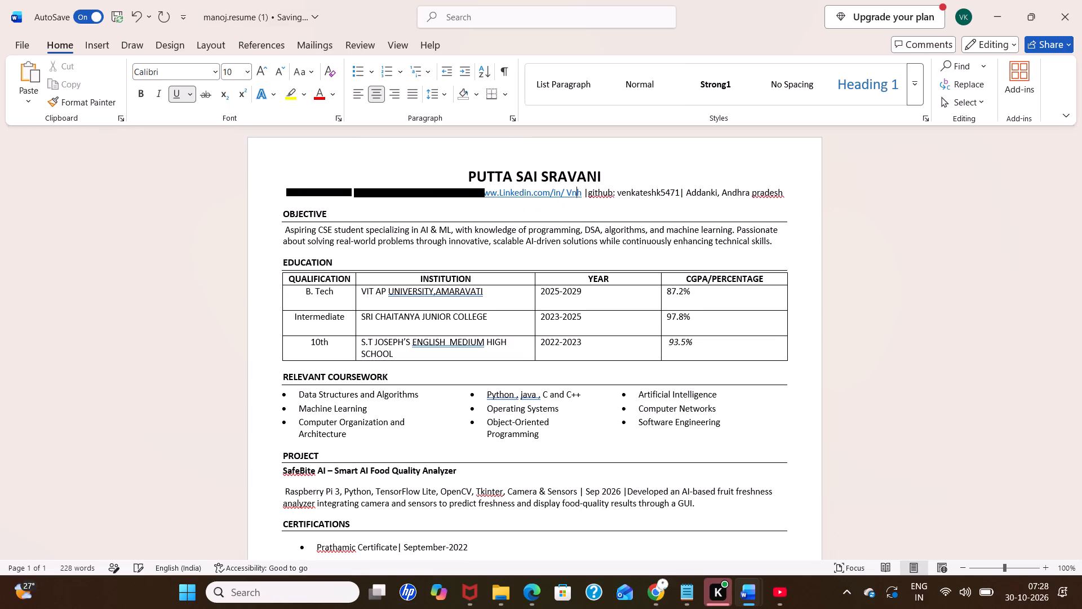
pyautogui.press('BackSpace')
pyautogui.press('BackSpace')
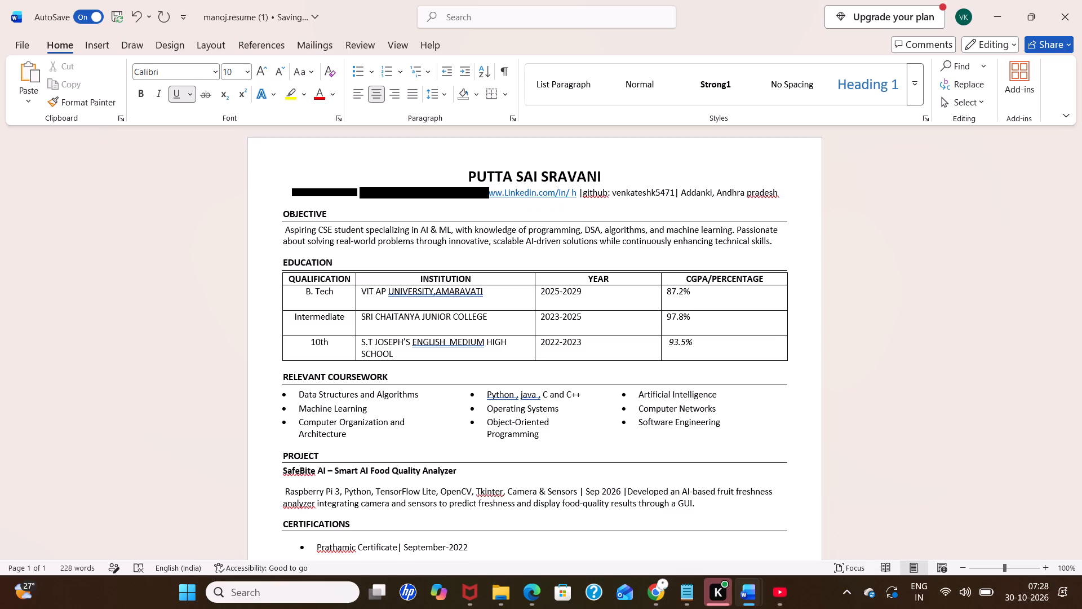
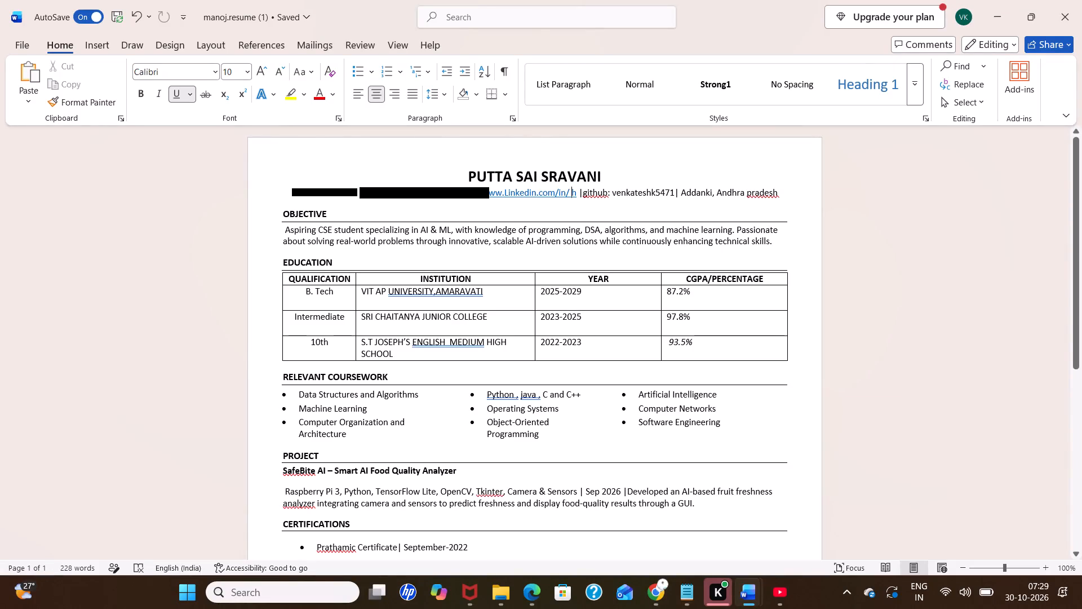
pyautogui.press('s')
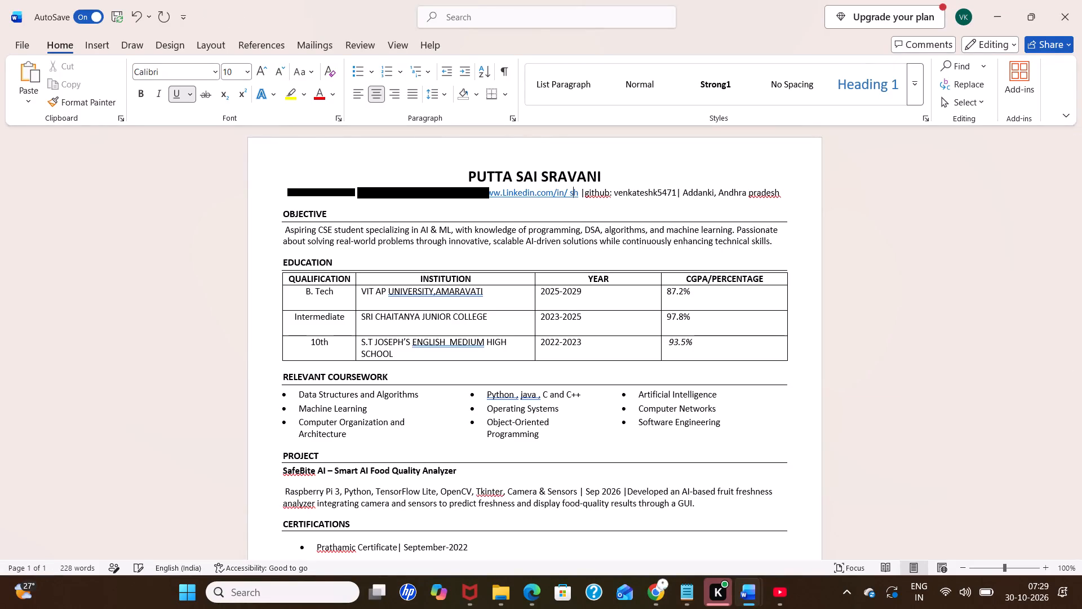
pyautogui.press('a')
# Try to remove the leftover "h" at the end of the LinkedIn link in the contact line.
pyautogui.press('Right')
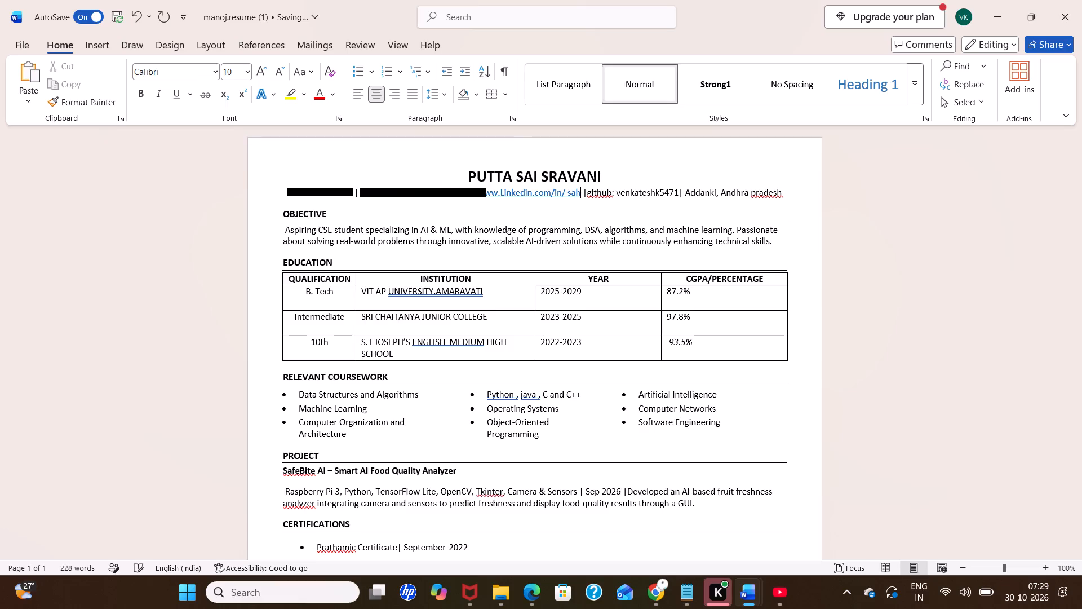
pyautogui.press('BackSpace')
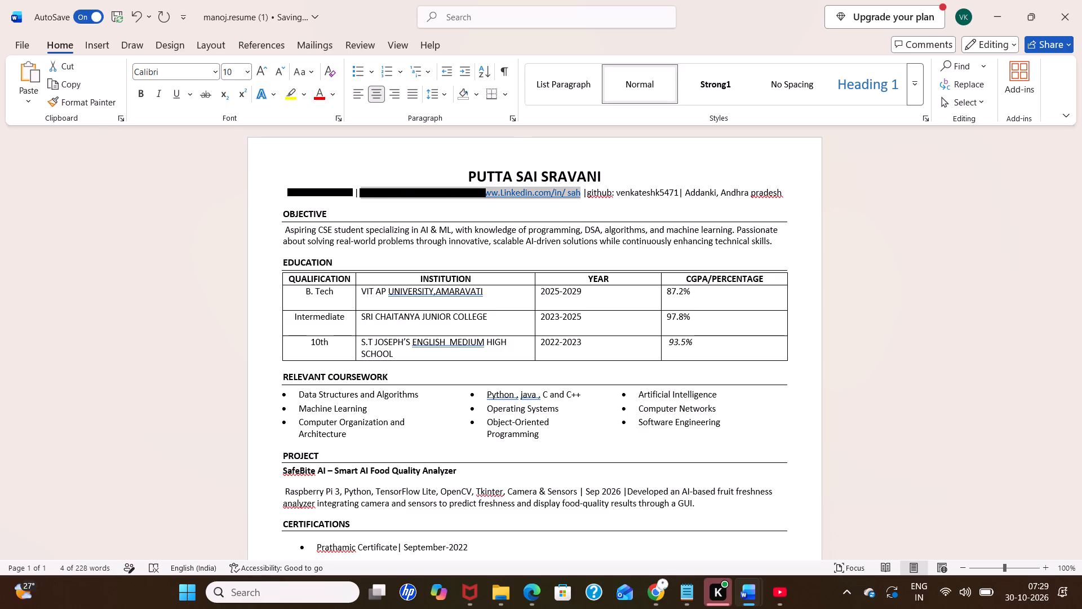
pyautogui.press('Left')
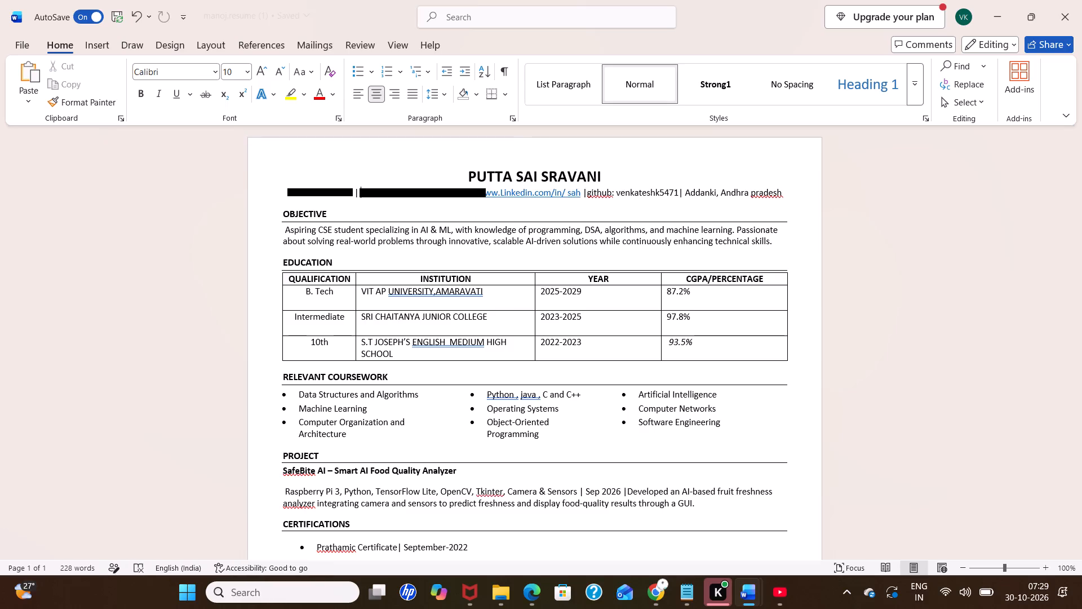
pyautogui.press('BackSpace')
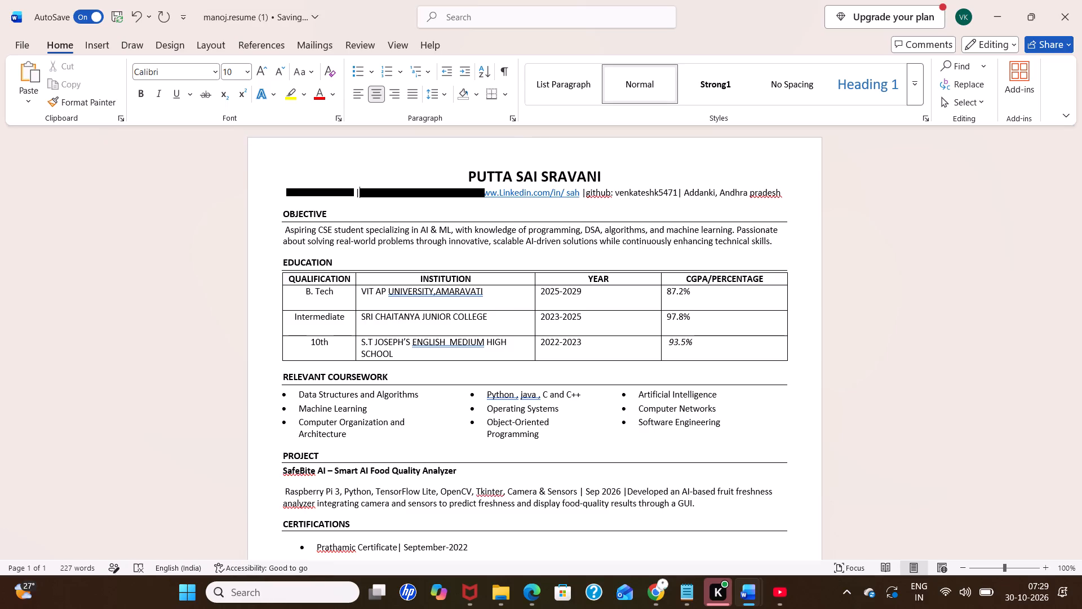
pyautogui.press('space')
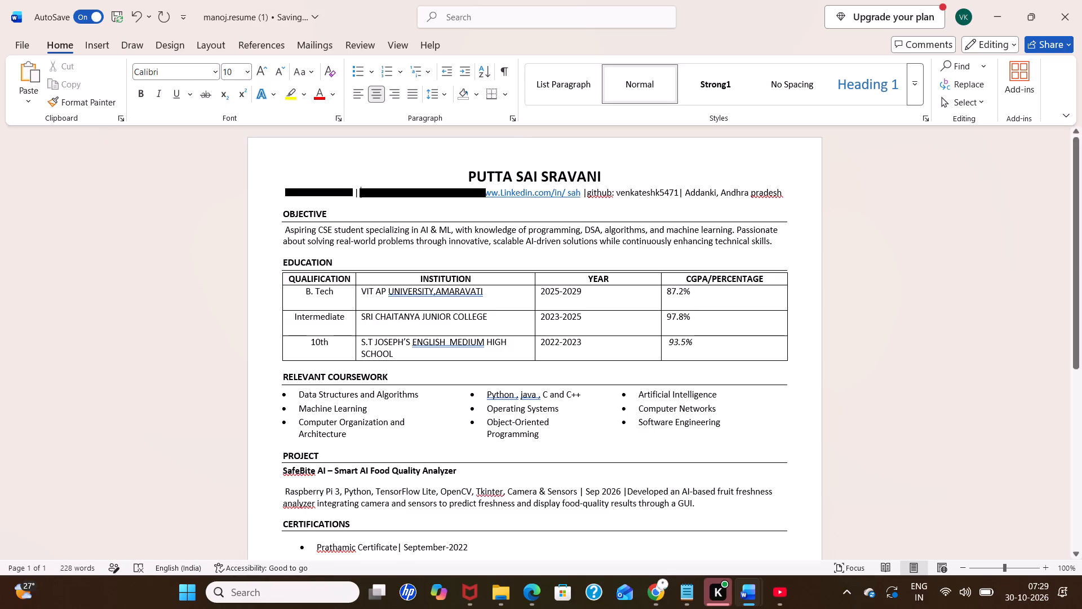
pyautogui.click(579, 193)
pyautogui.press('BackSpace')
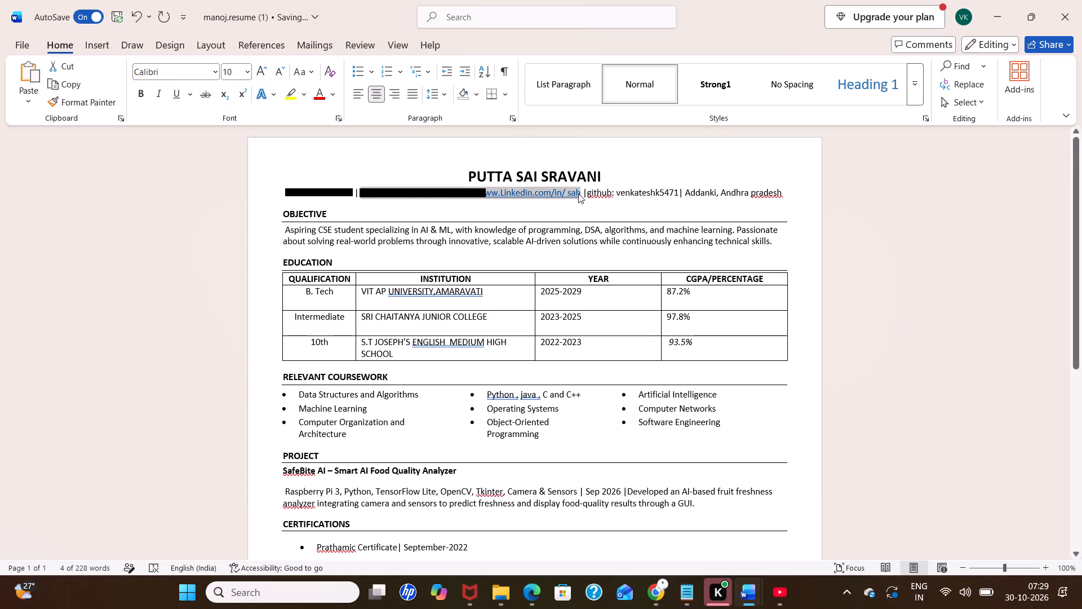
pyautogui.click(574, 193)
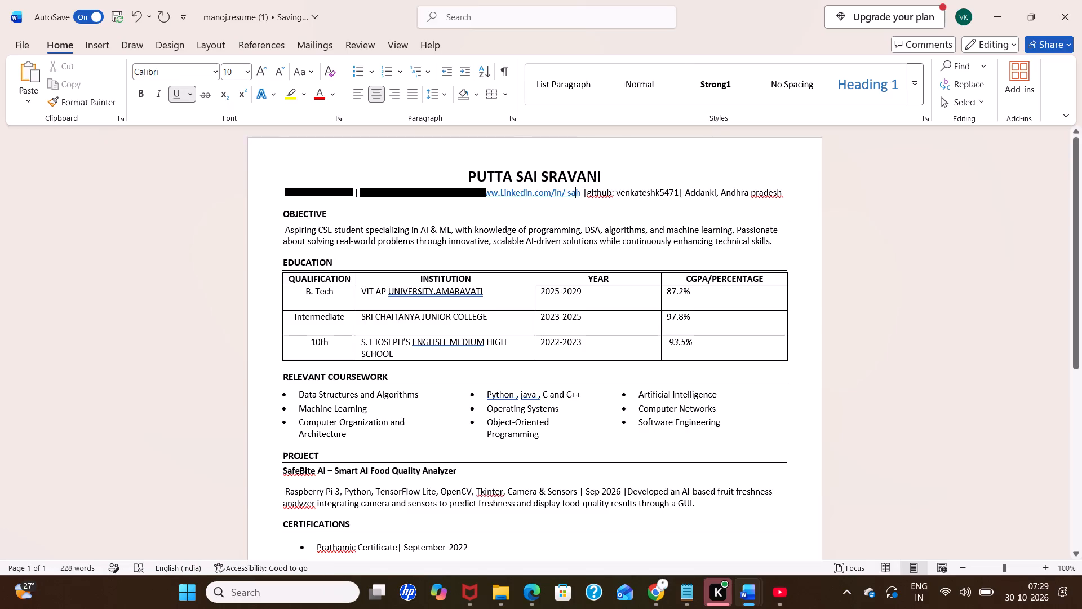
# Tidy the spacing before the LinkedIn link and re-enter the "|" separator between the e-mail and the link.
pyautogui.click(476, 192)
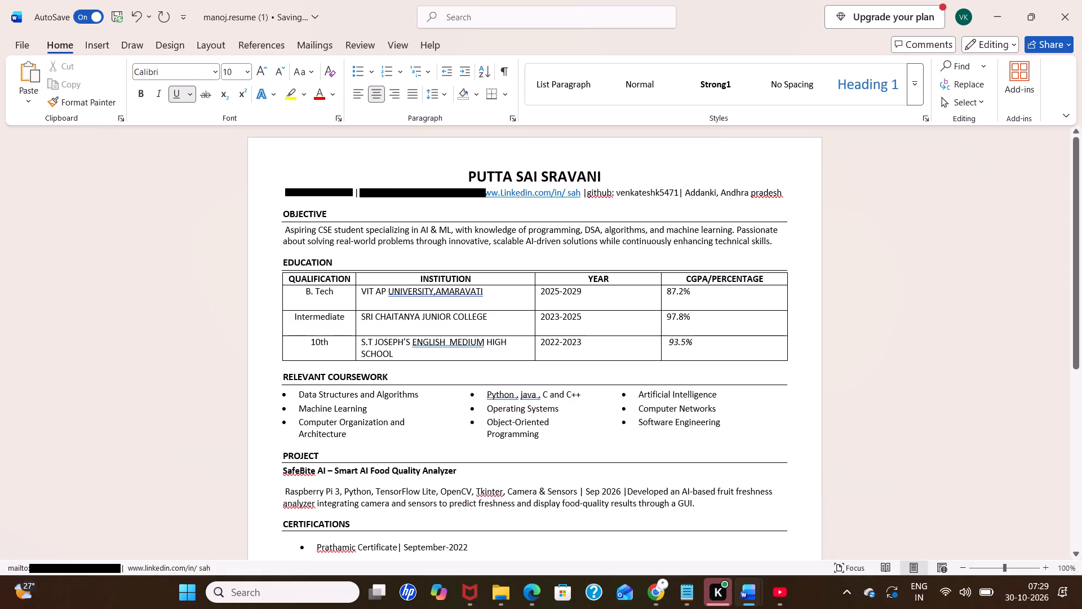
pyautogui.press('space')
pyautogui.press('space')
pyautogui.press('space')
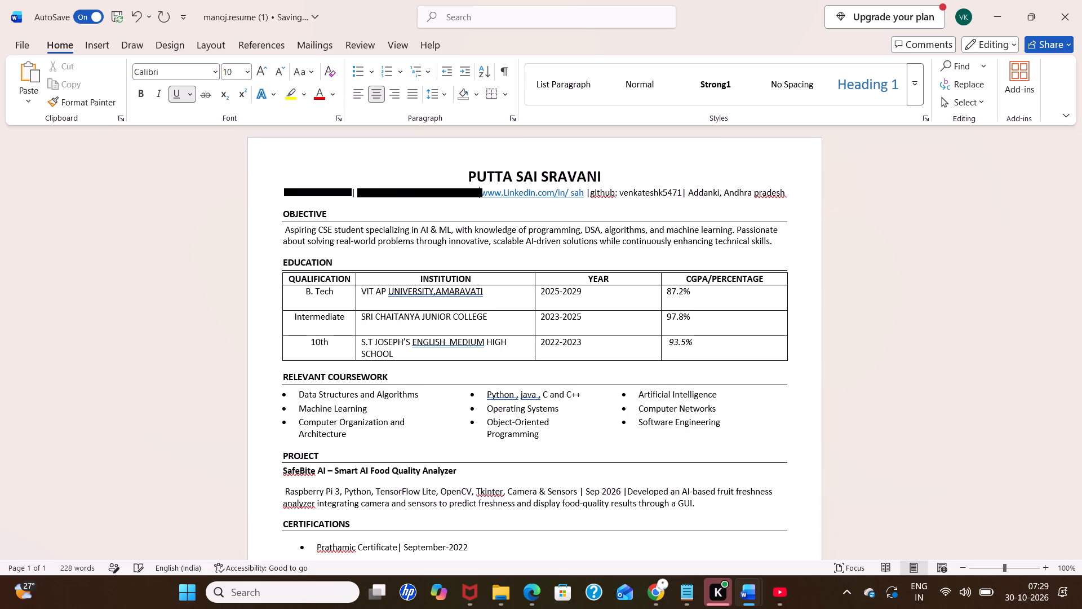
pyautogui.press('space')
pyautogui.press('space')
pyautogui.press('BackSpace')
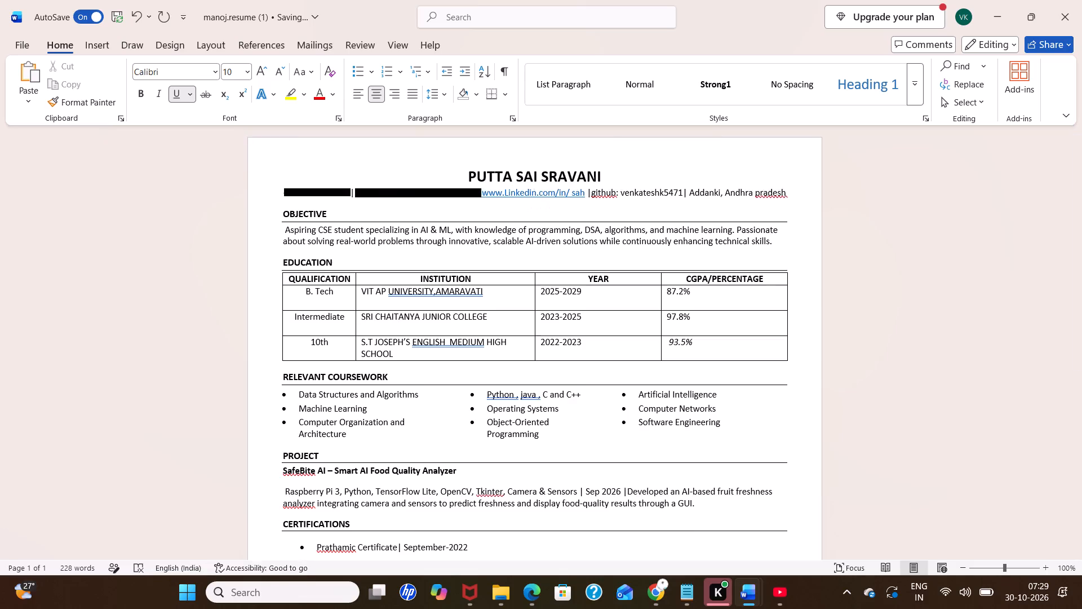
pyautogui.press('BackSpace')
pyautogui.press('BackSpace')
pyautogui.press('BackSpace')
pyautogui.press('BackSpace')
pyautogui.press('BackSpace')
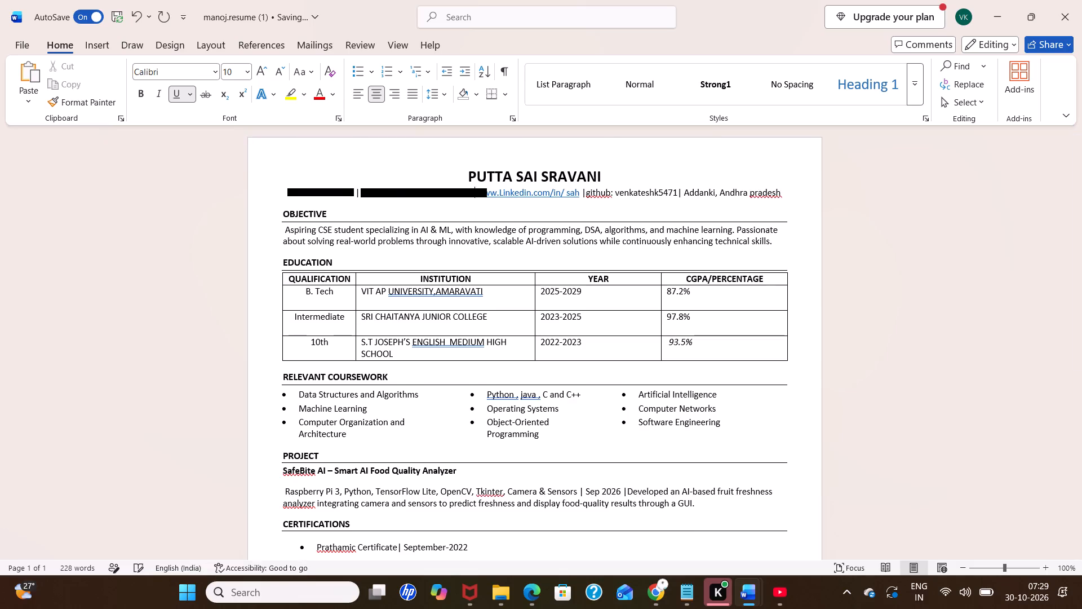
pyautogui.press('BackSpace')
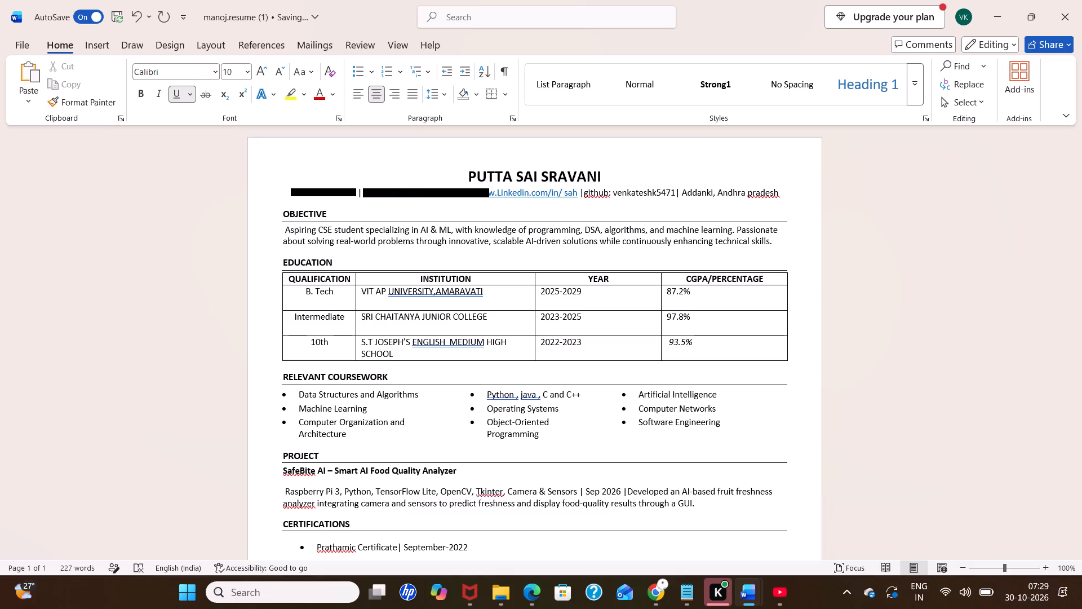
pyautogui.hotkey('shift', '|')
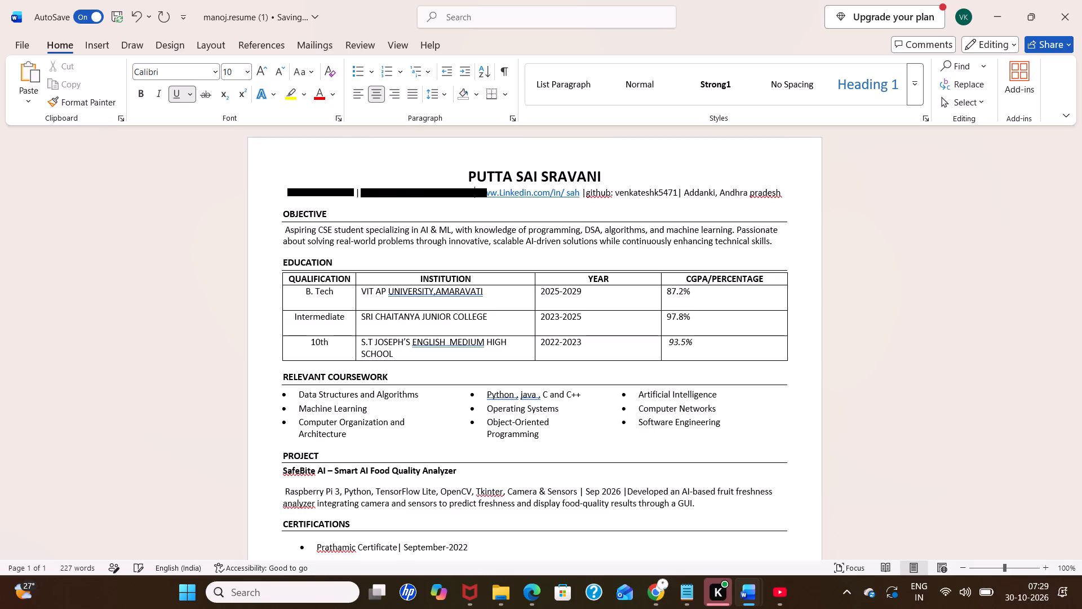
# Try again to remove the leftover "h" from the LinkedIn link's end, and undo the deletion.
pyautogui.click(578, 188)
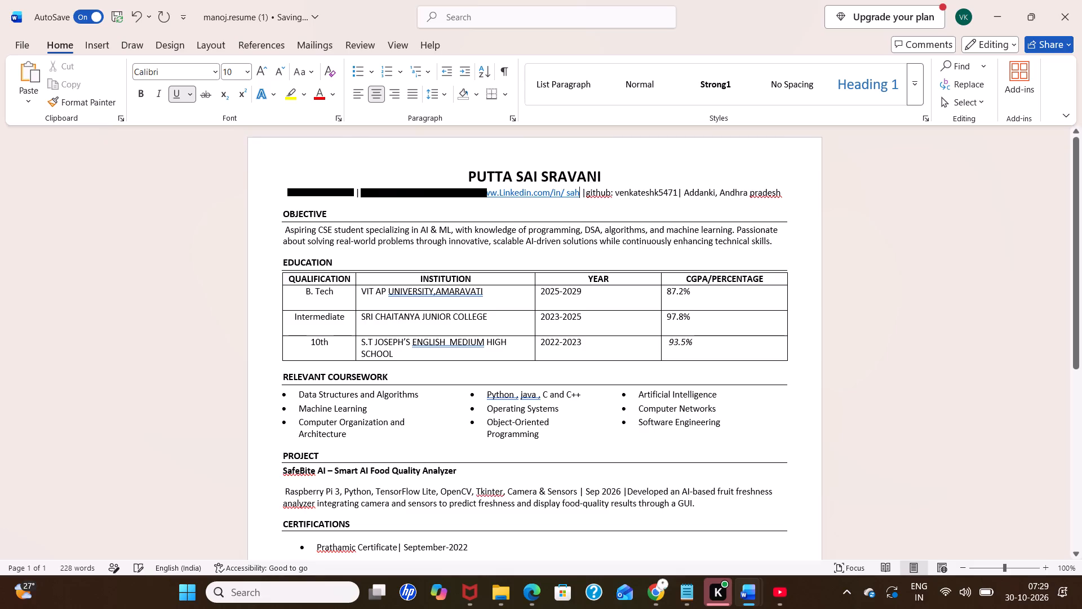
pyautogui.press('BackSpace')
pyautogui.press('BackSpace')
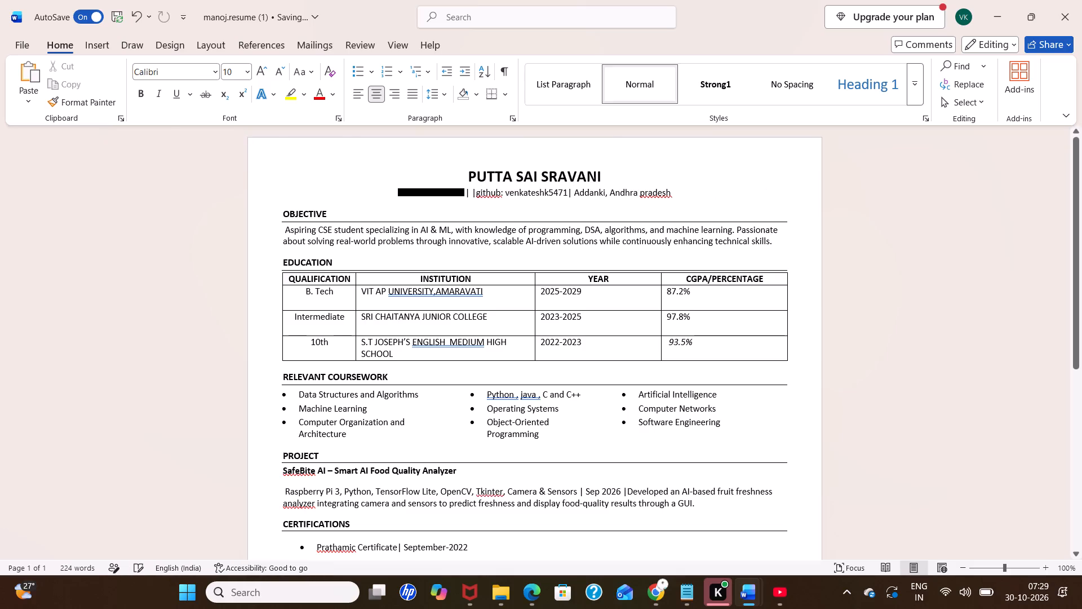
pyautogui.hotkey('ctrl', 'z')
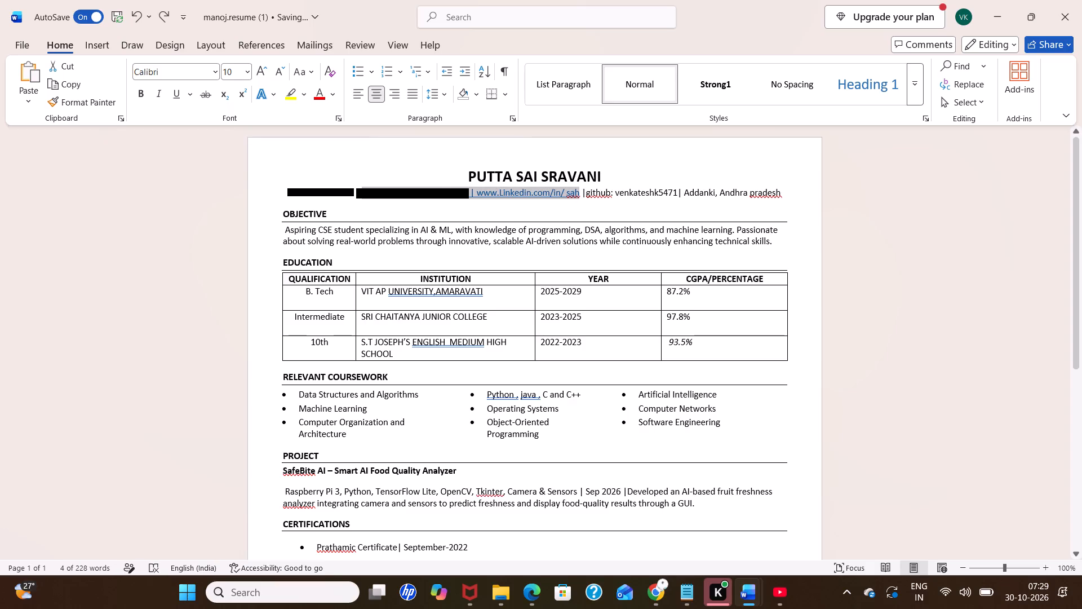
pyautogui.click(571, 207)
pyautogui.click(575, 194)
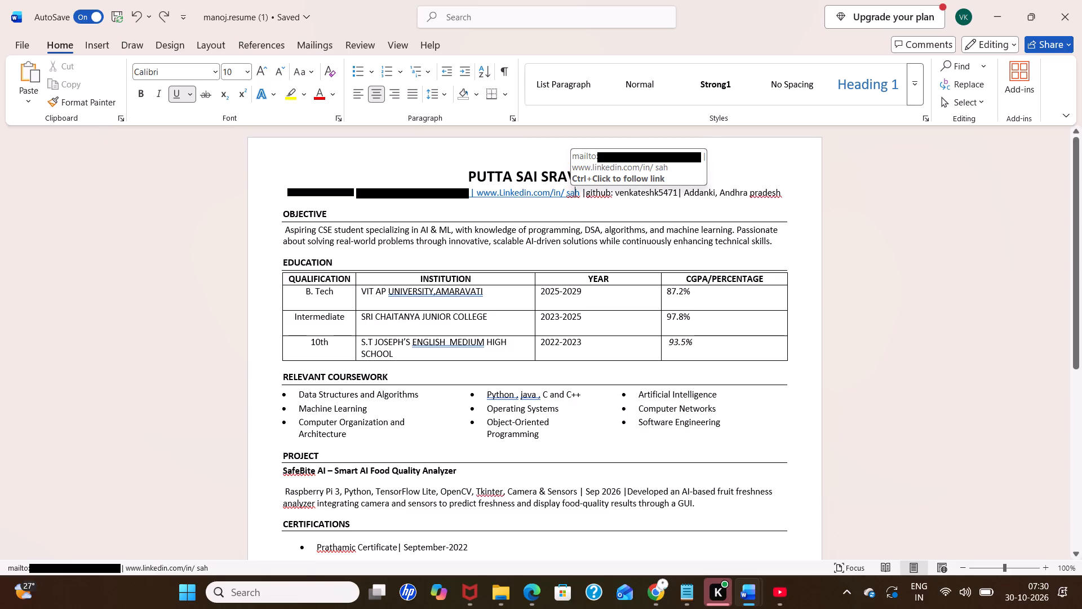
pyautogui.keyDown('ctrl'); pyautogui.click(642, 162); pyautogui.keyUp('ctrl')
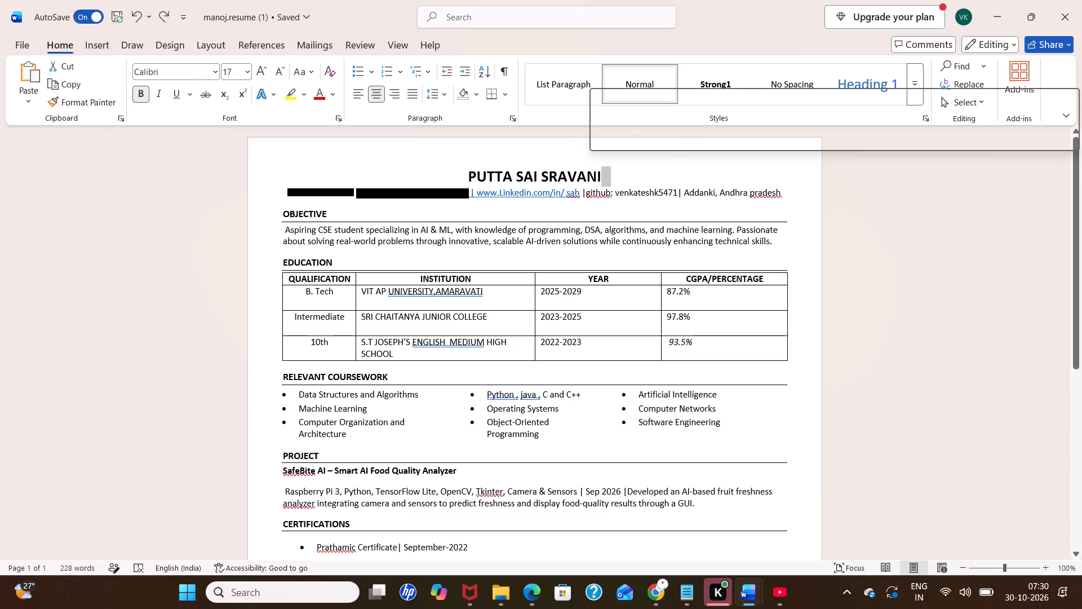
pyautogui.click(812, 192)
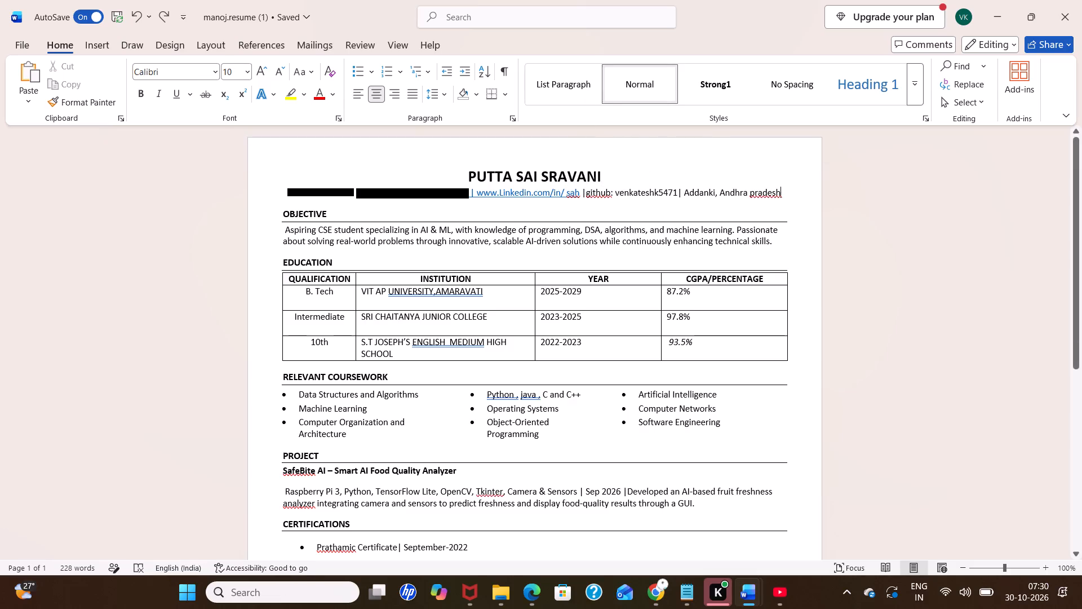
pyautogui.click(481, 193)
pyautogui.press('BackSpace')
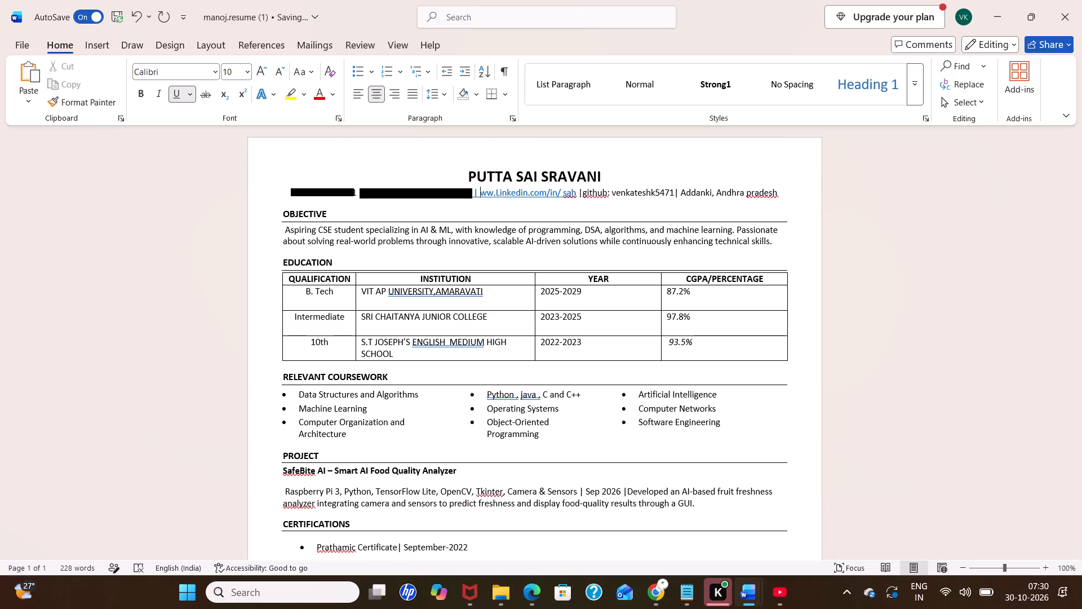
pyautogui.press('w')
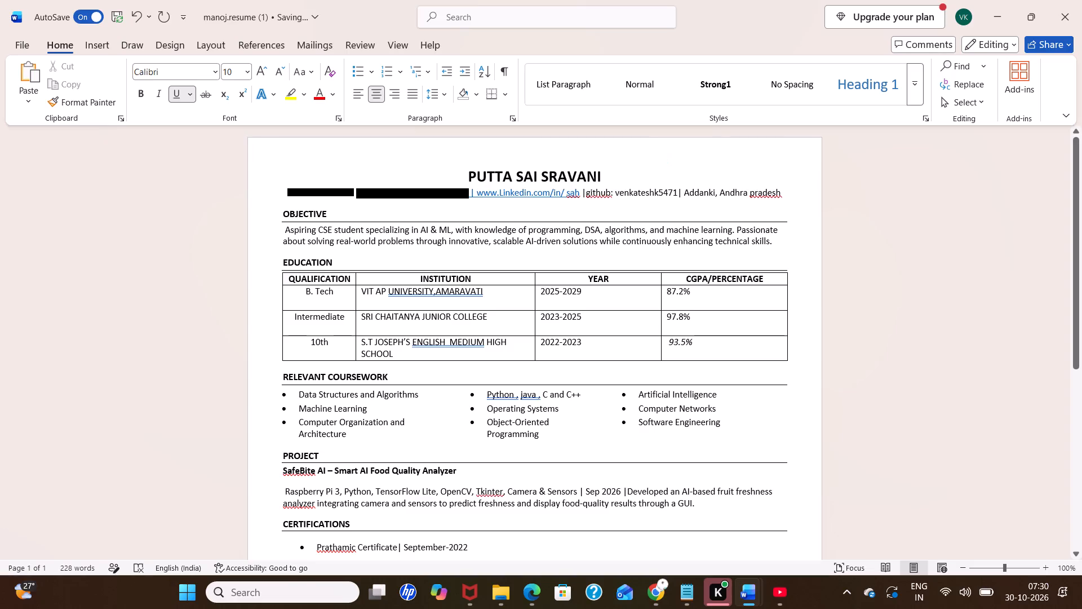
# Complete the candidate's LinkedIn profile name and its alphanumeric suffix after "sa", ahead of the leftover "h".
pyautogui.click(571, 192)
pyautogui.press('Right')
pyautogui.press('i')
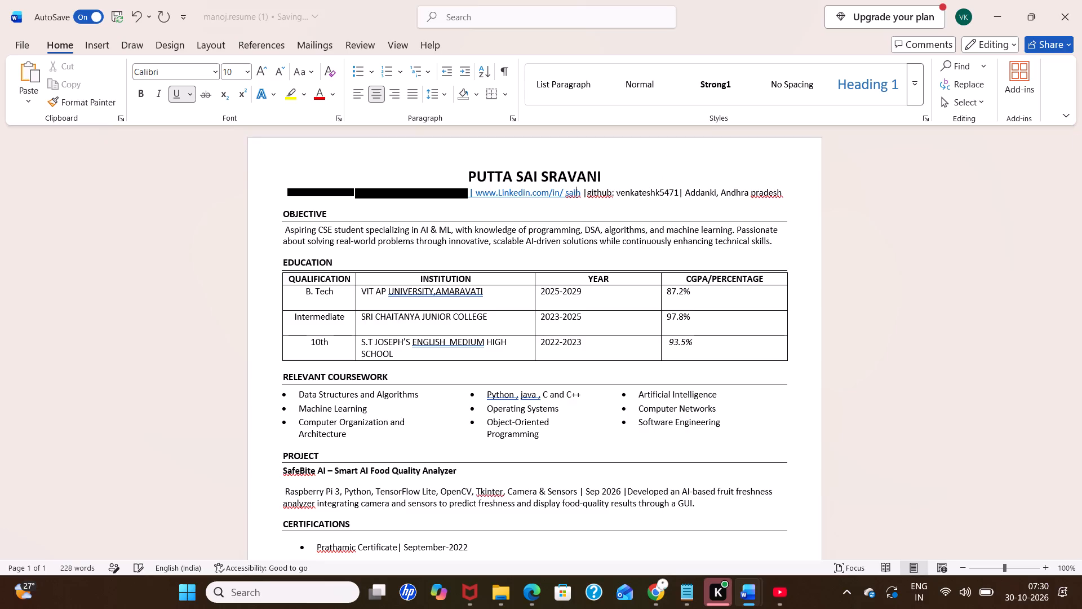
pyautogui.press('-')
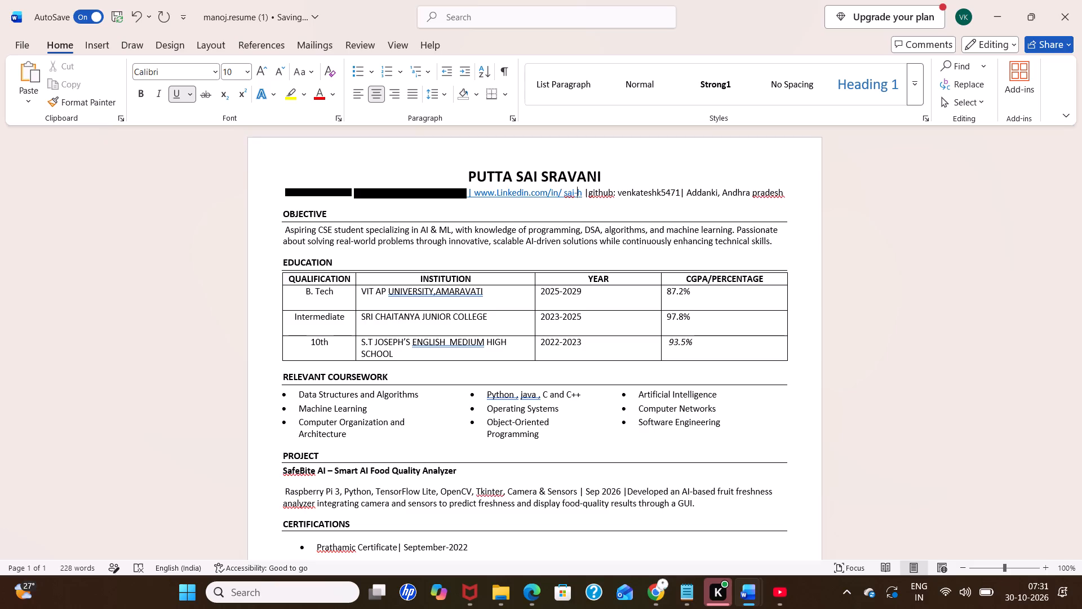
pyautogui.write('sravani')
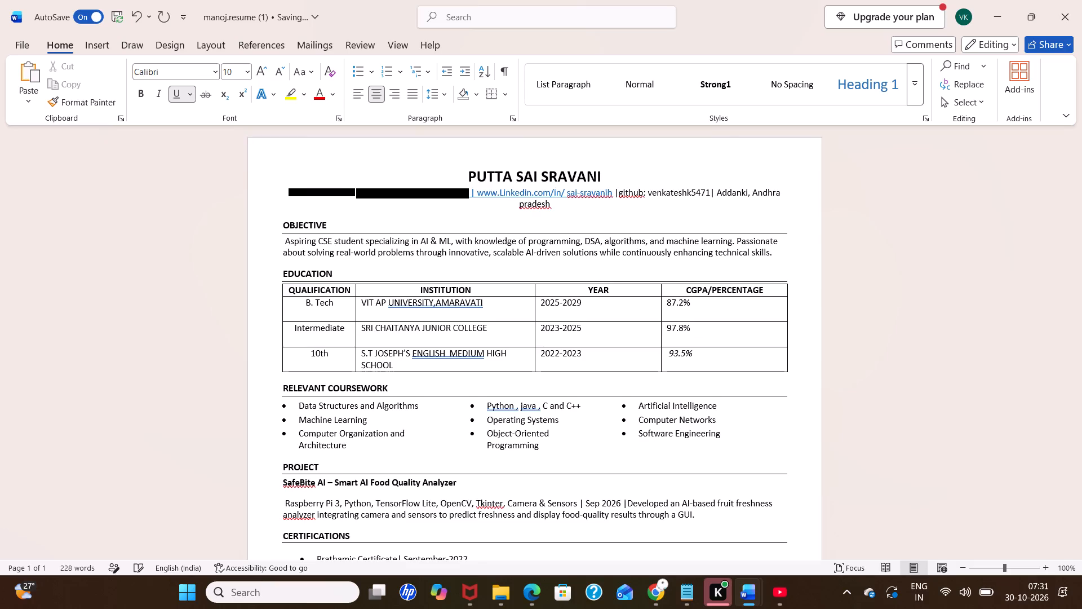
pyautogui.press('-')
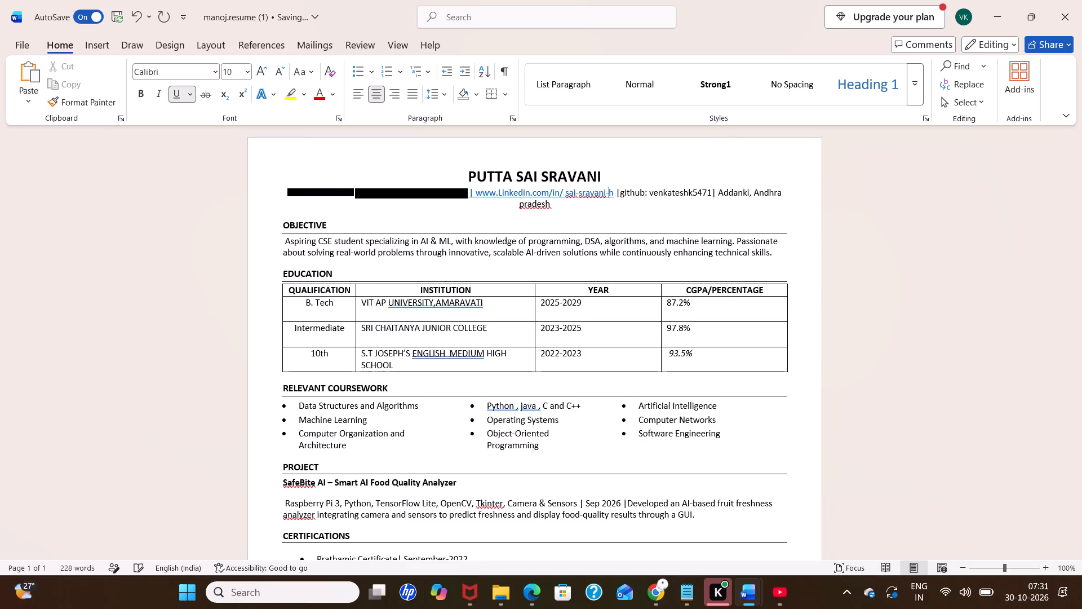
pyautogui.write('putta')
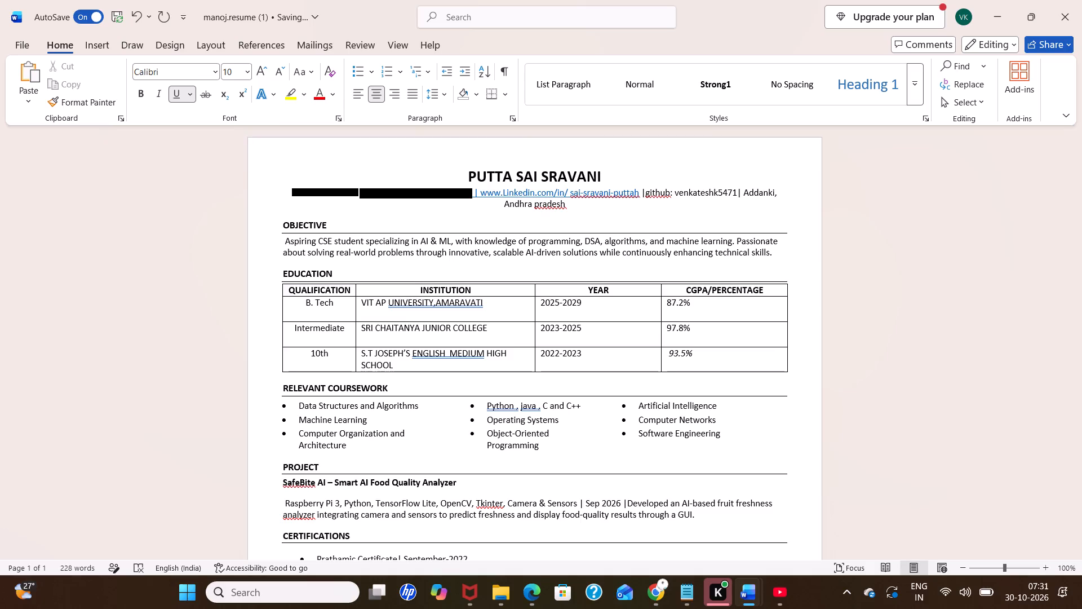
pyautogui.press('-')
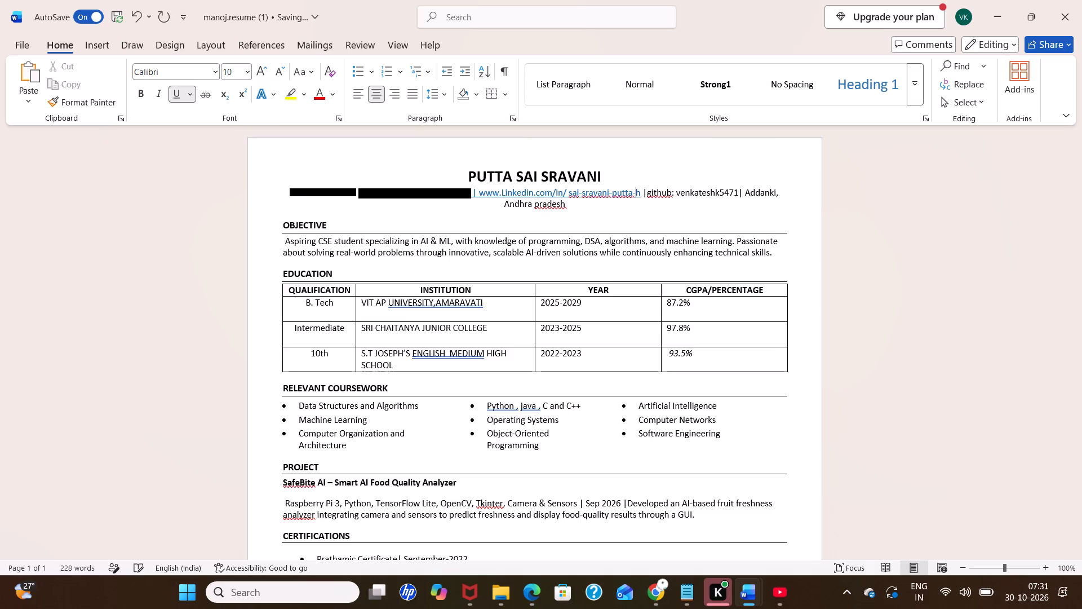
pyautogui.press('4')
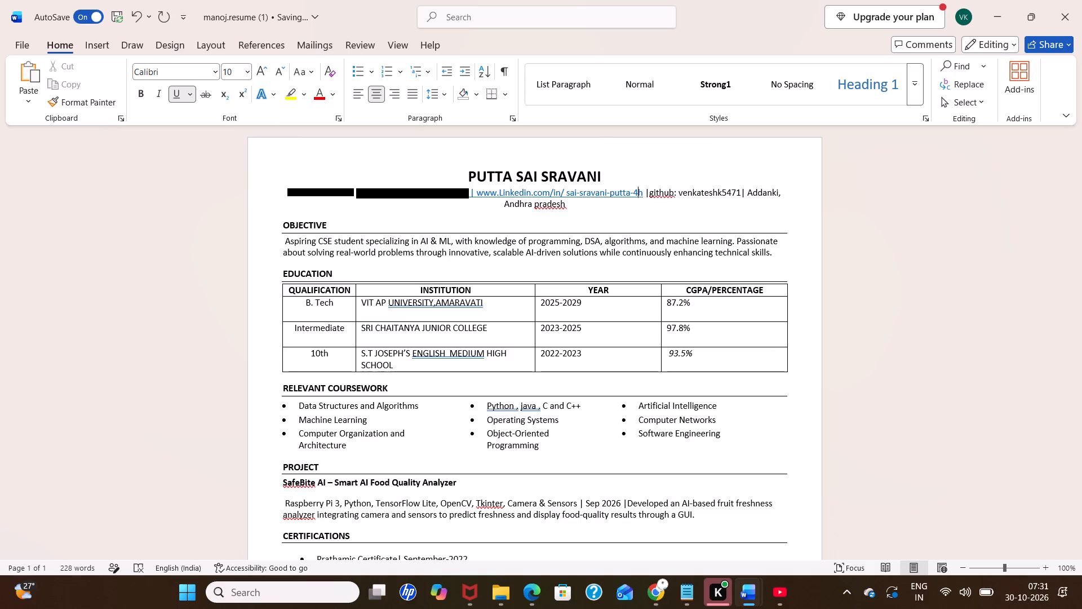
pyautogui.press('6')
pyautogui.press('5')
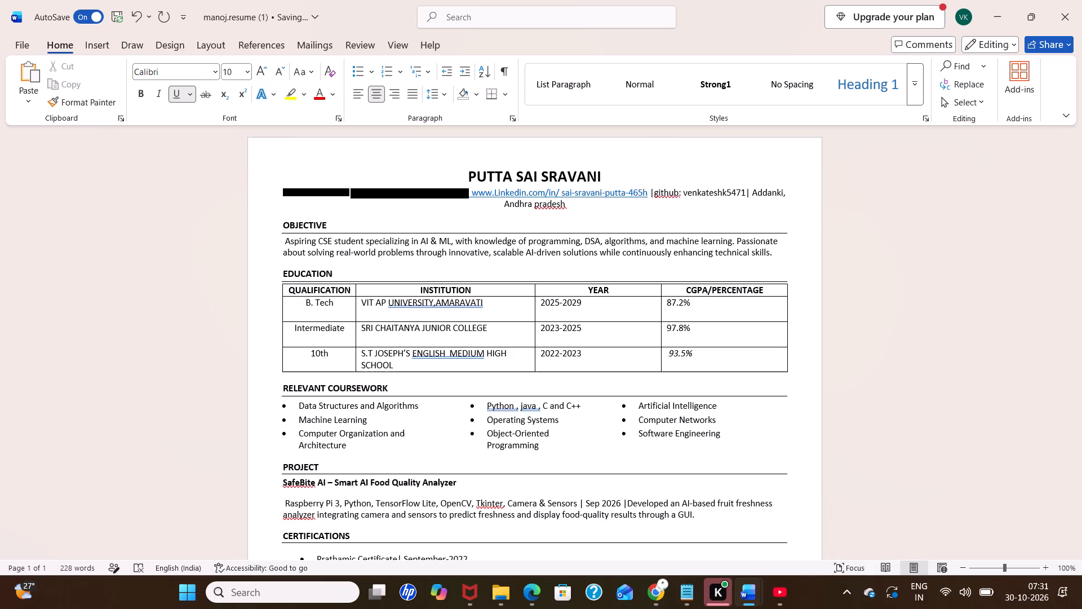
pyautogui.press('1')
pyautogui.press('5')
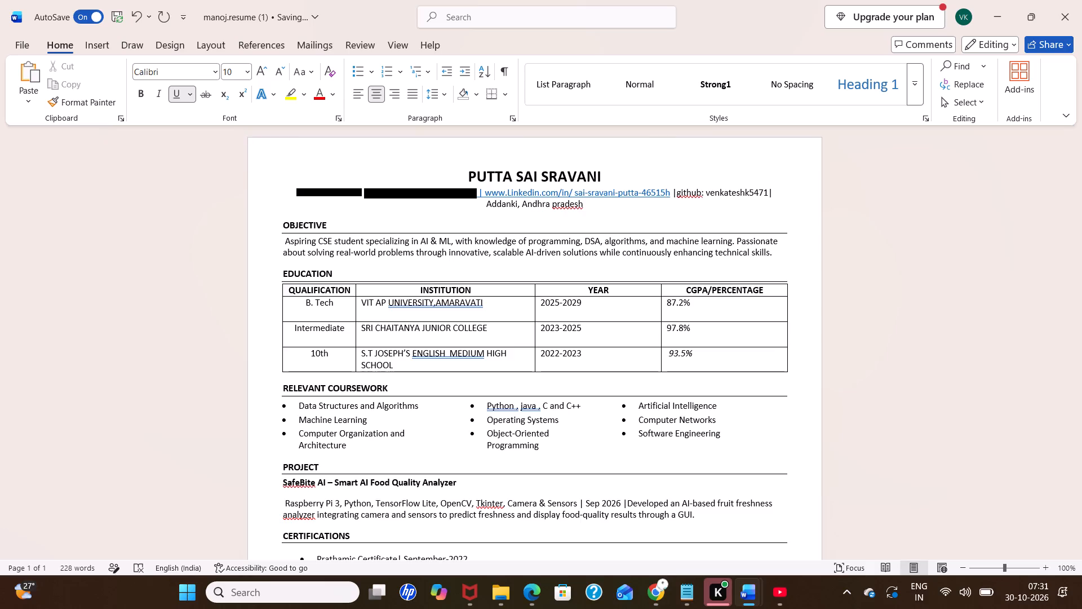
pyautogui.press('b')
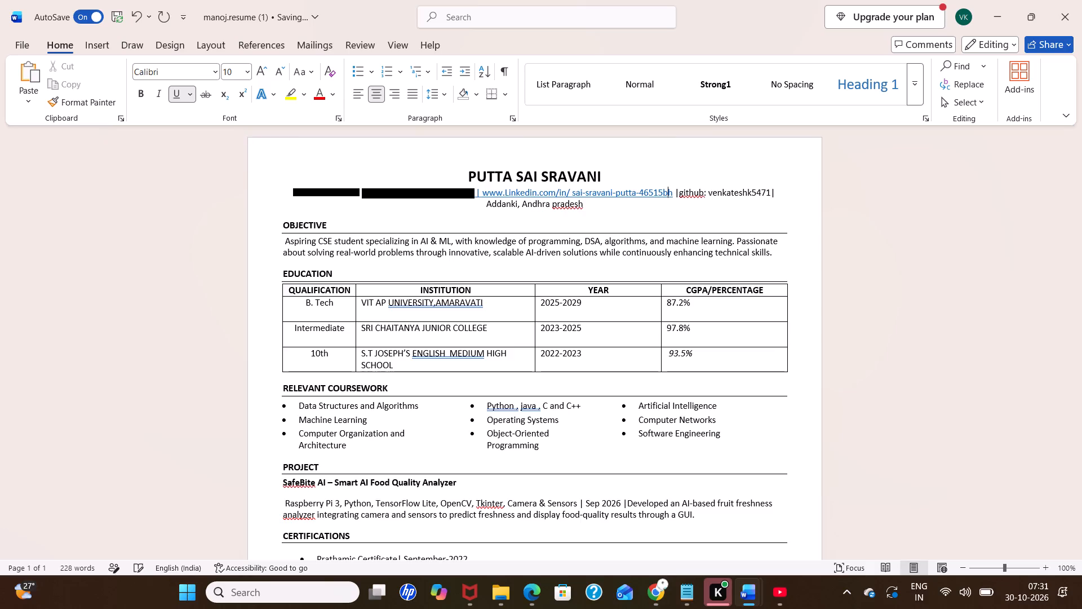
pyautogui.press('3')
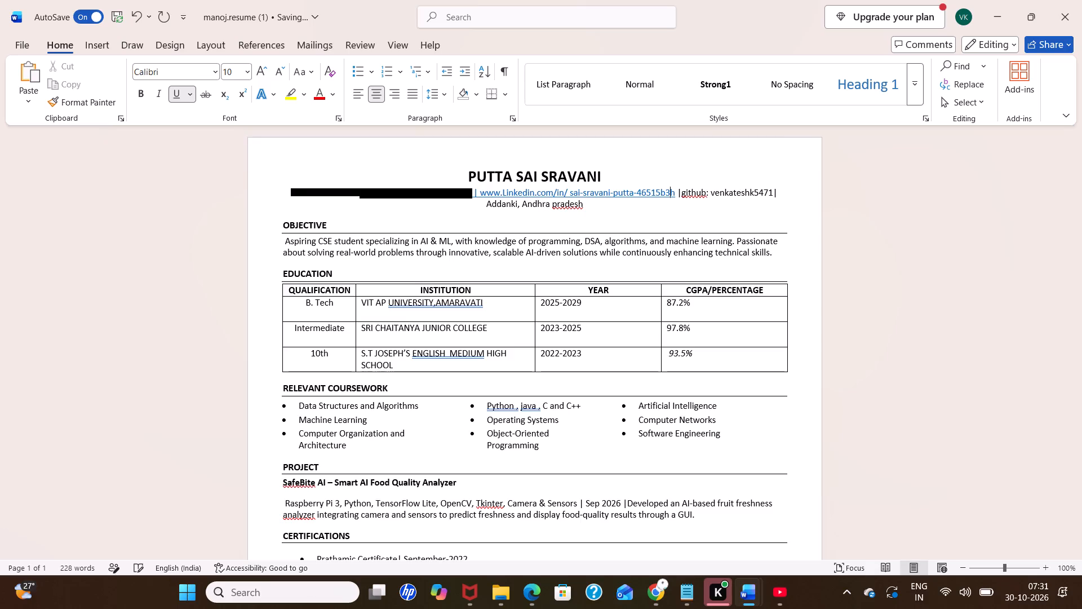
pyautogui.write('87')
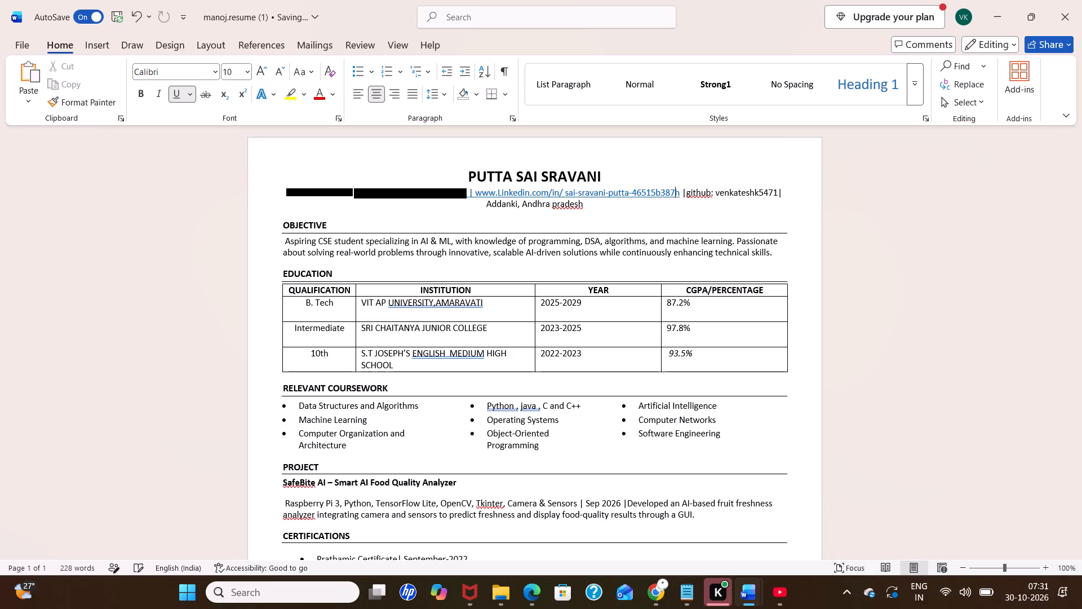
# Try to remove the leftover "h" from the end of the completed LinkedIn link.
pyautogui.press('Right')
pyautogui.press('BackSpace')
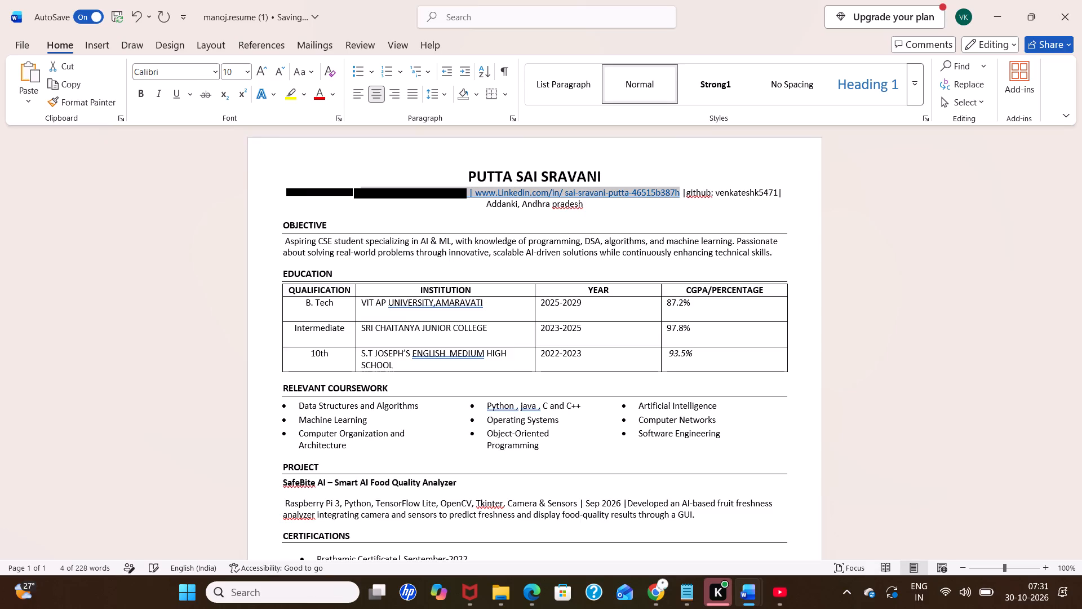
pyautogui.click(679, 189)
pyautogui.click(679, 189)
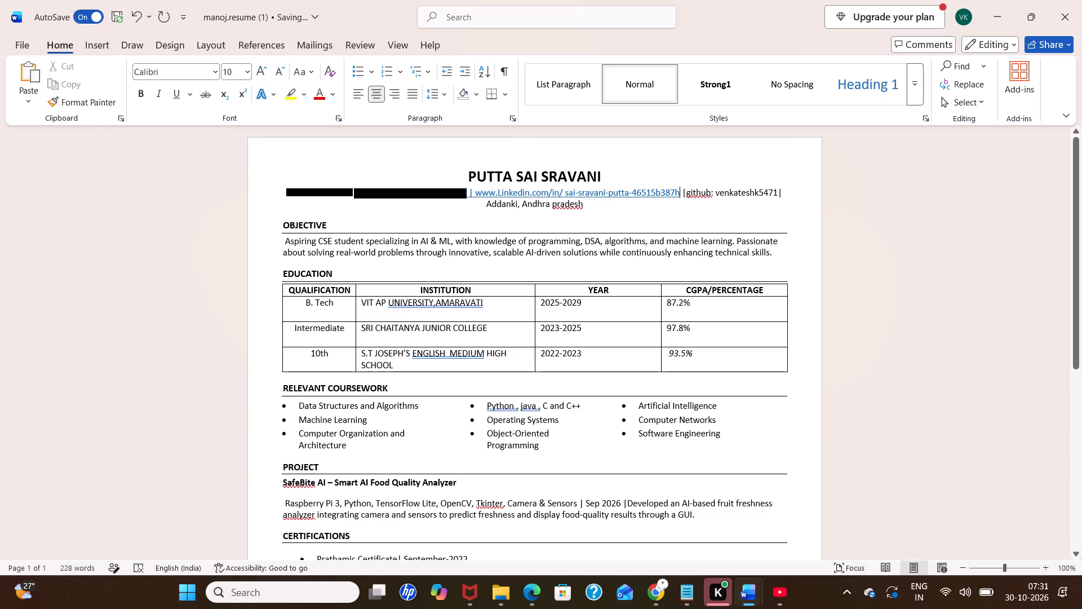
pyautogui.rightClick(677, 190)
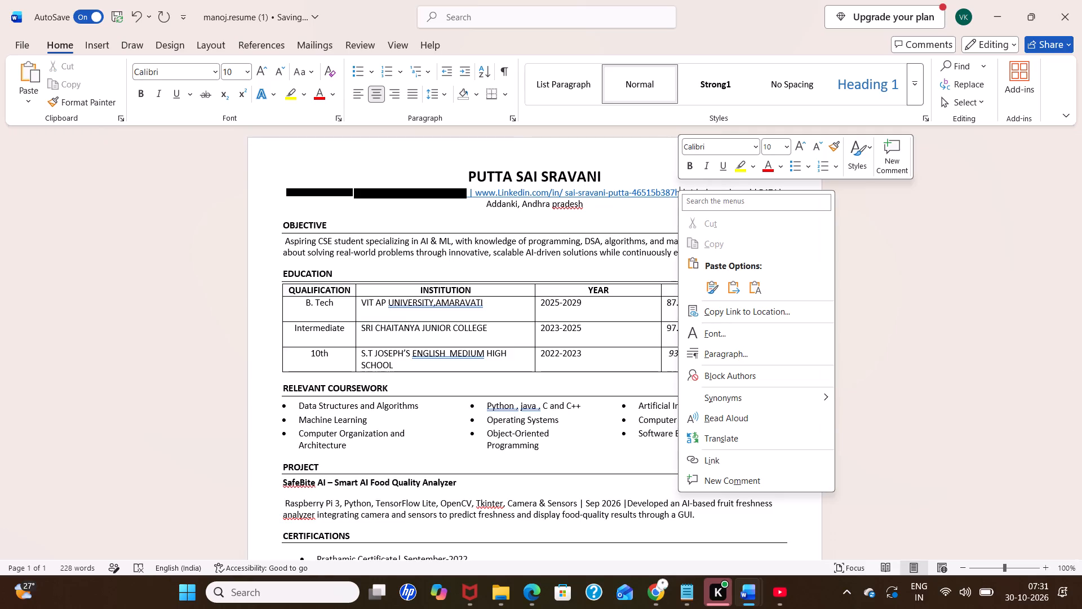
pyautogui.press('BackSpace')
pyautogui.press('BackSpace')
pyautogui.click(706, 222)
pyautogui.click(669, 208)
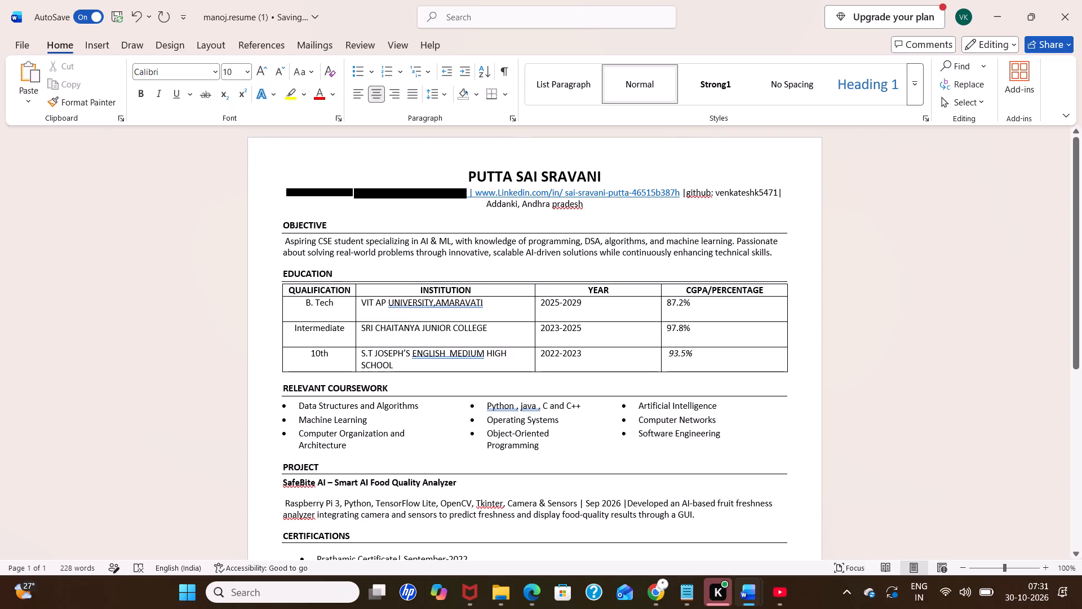
# Replace the hyperlinked e-mail and LinkedIn text in the contact line with a copy of itself that omits the trailing "h".
pyautogui.click(677, 192)
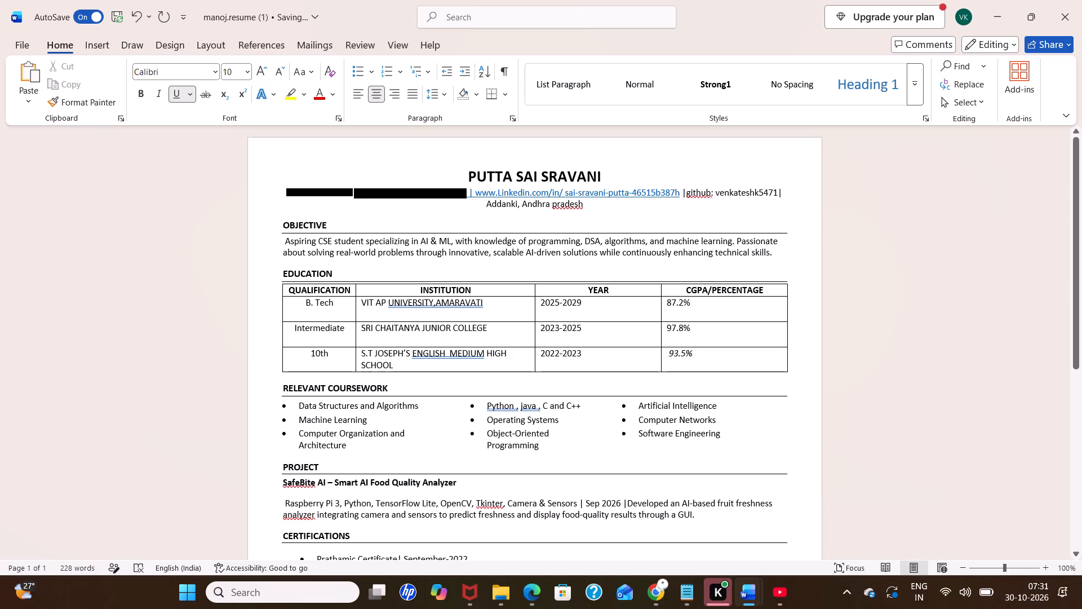
pyautogui.click(675, 191)
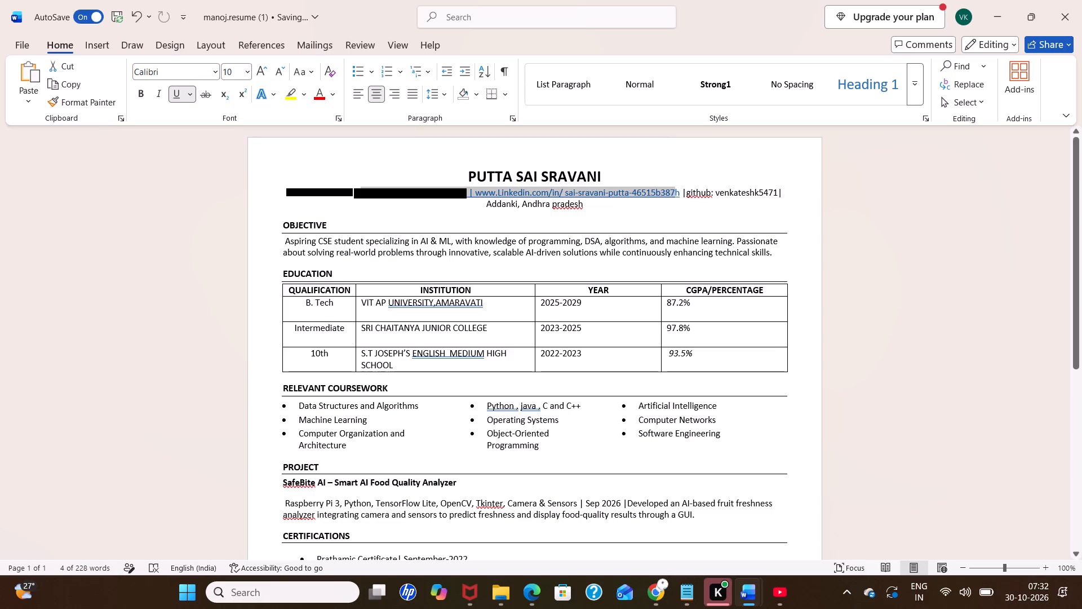
pyautogui.hotkey('ctrl', 'c')
pyautogui.hotkey('ctrl', 'c')
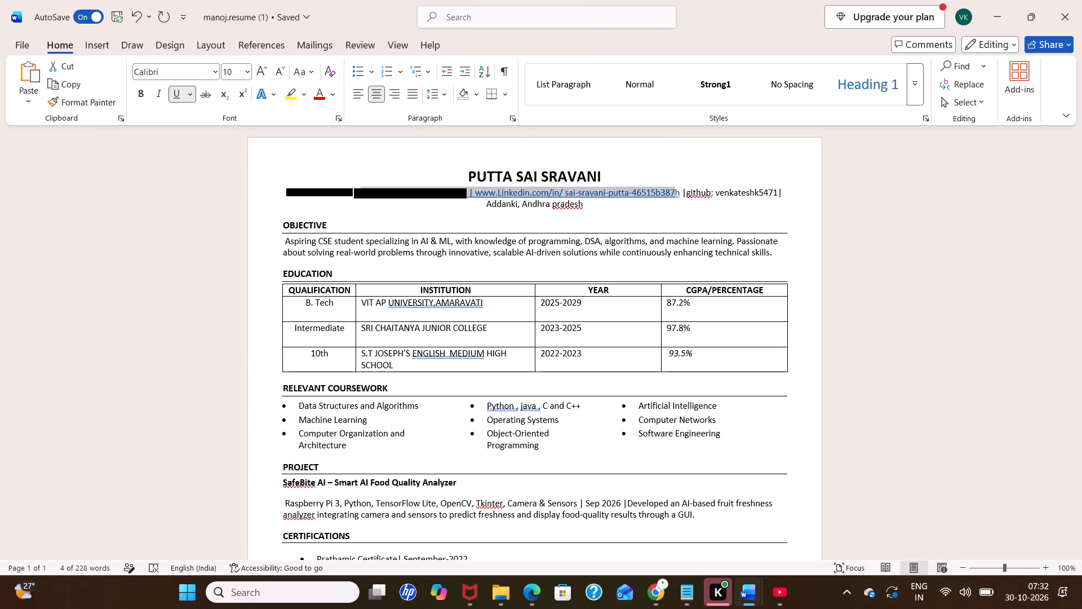
pyautogui.click(680, 192)
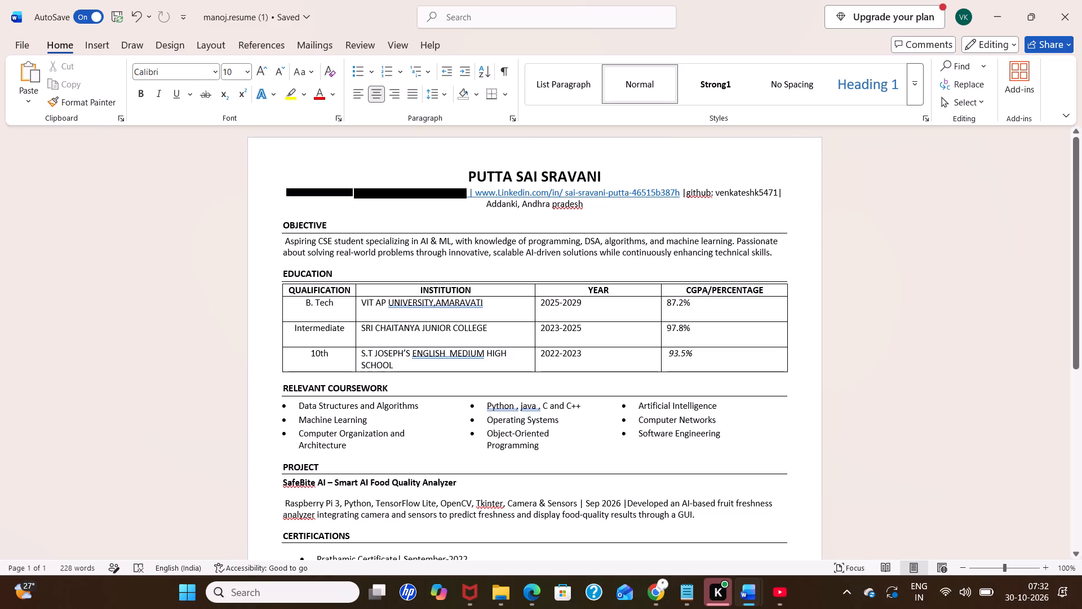
pyautogui.press('BackSpace')
pyautogui.press('BackSpace')
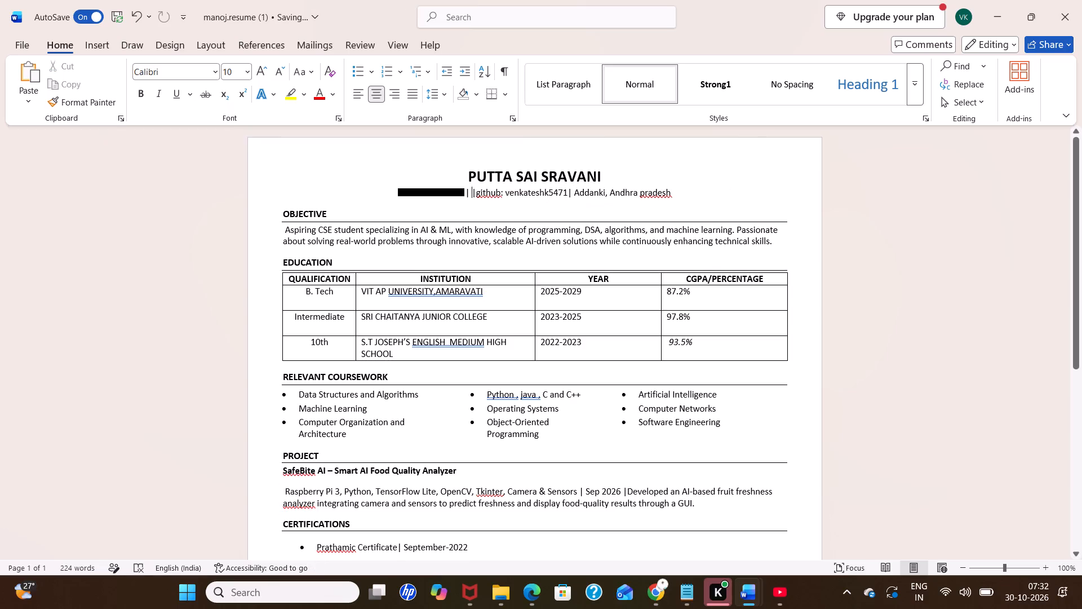
pyautogui.hotkey('ctrl', 'v')
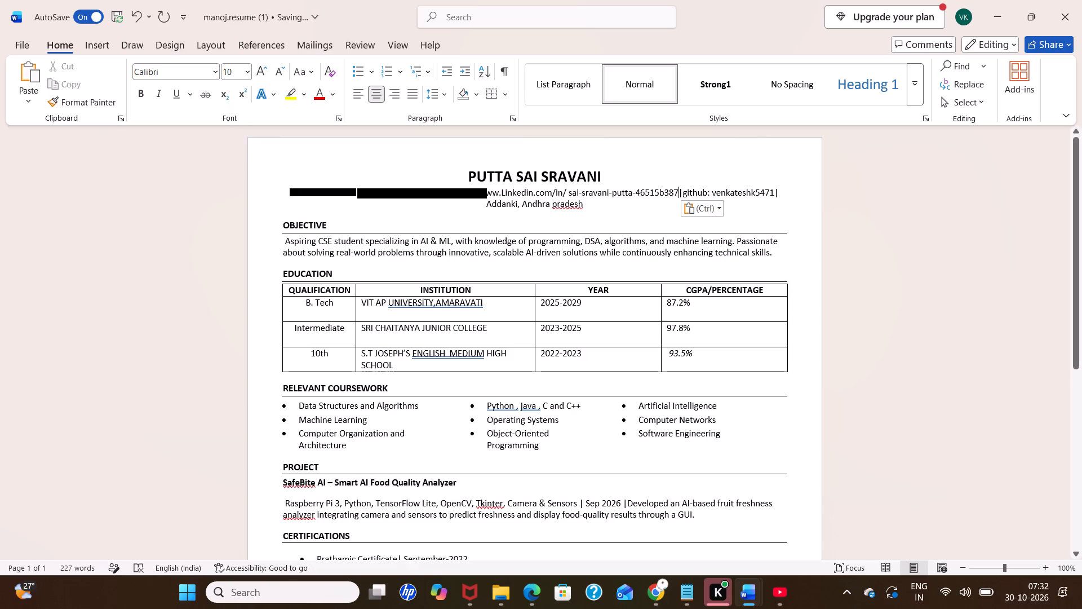
# Delete the old GitHub user name and its "github:" label from the contact line, keeping the separators on both sides.
pyautogui.click(774, 193)
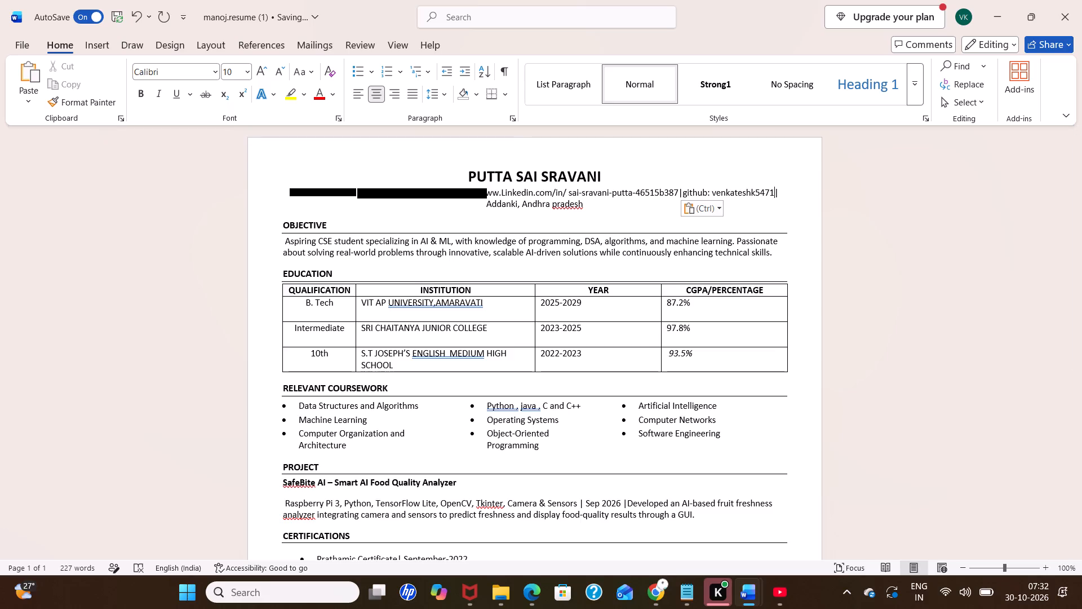
pyautogui.press('BackSpace')
pyautogui.press('BackSpace')
pyautogui.press('BackSpace')
pyautogui.press('BackSpace')
pyautogui.press('BackSpace')
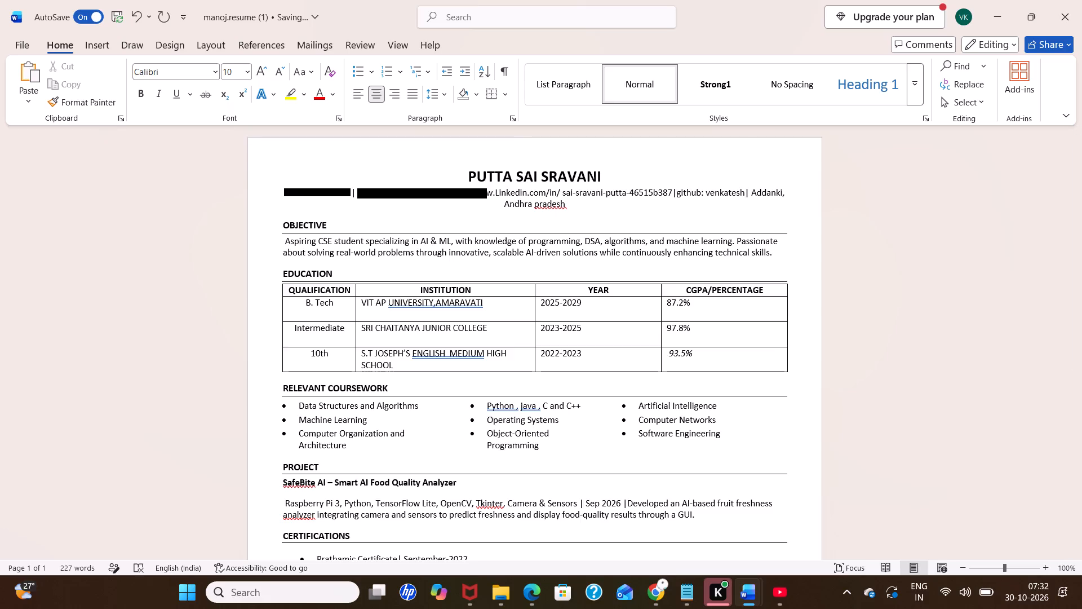
pyautogui.press('BackSpace')
pyautogui.press('BackSpace')
pyautogui.press('BackSpace')
pyautogui.press('BackSpace')
pyautogui.press('BackSpace')
pyautogui.press('BackSpace')
pyautogui.press('BackSpace')
pyautogui.press('BackSpace')
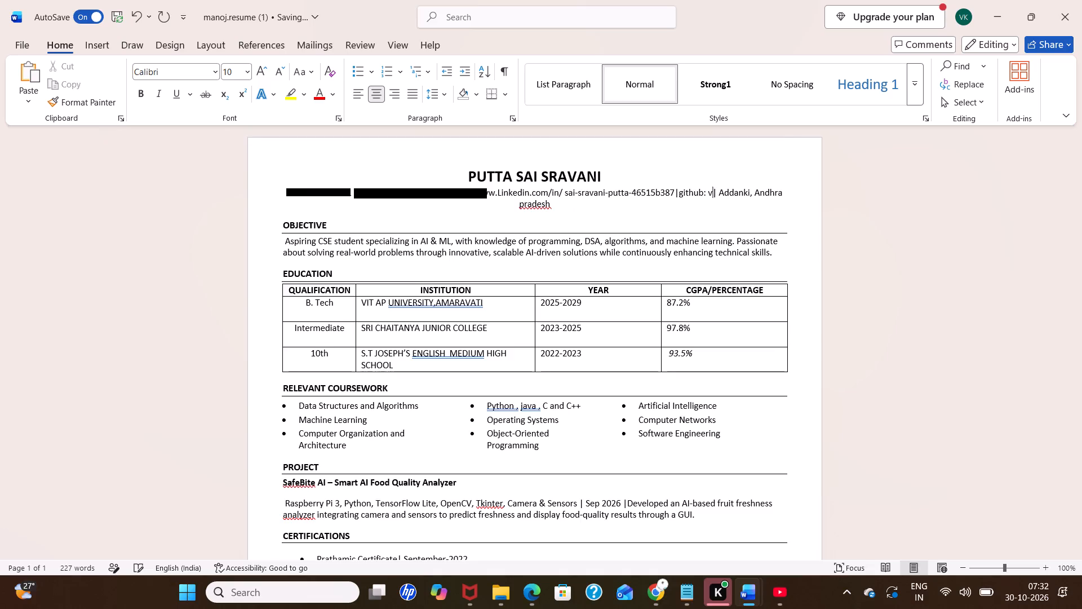
pyautogui.press('BackSpace')
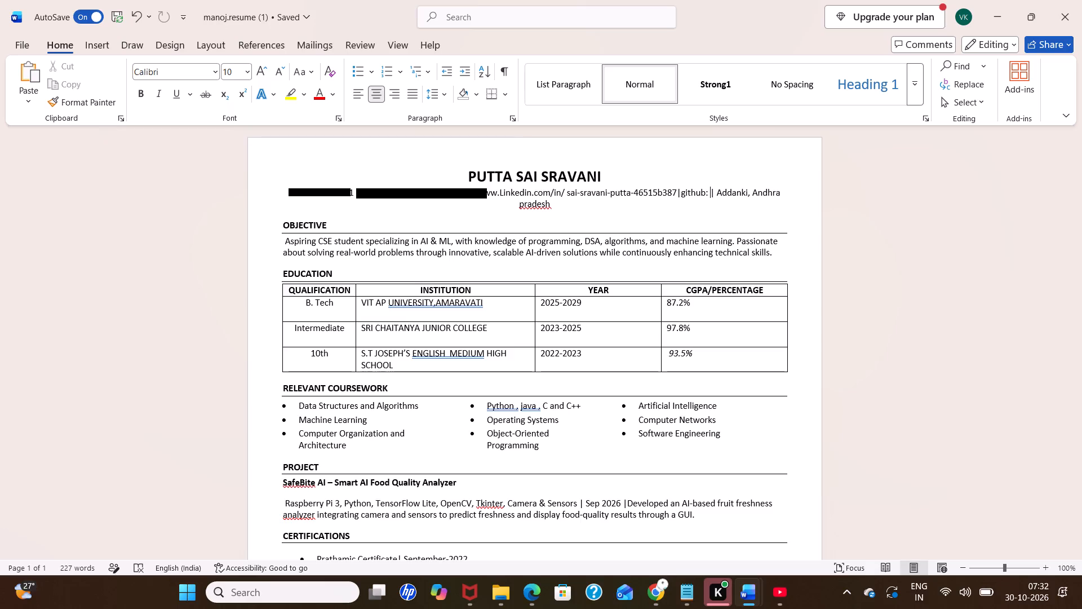
pyautogui.press('BackSpace')
pyautogui.press('BackSpace')
pyautogui.press('BackSpace')
pyautogui.press('BackSpace')
pyautogui.press('BackSpace')
pyautogui.press('BackSpace')
pyautogui.press('BackSpace')
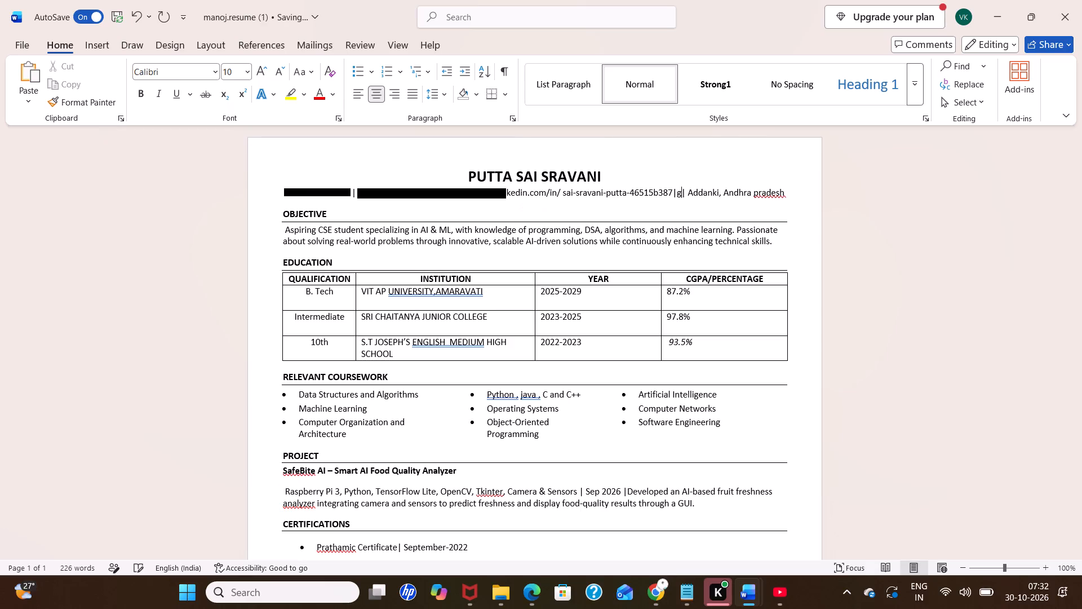
pyautogui.press('BackSpace')
# Enter the candidate's GitHub link between the separators as "https:/github.com/" followed by their surname and given names in lowercase without spaces.
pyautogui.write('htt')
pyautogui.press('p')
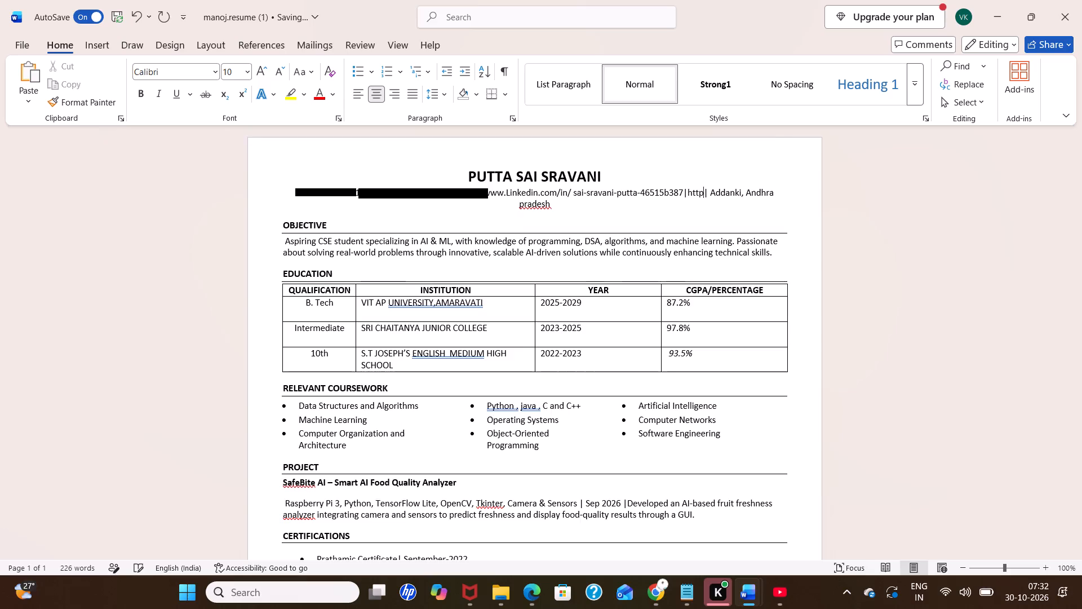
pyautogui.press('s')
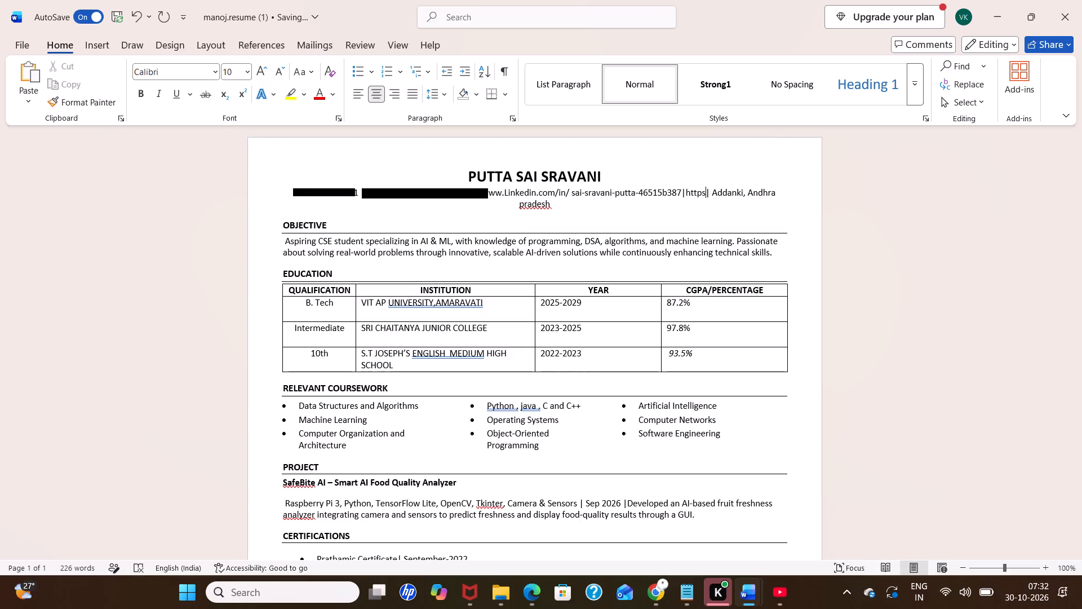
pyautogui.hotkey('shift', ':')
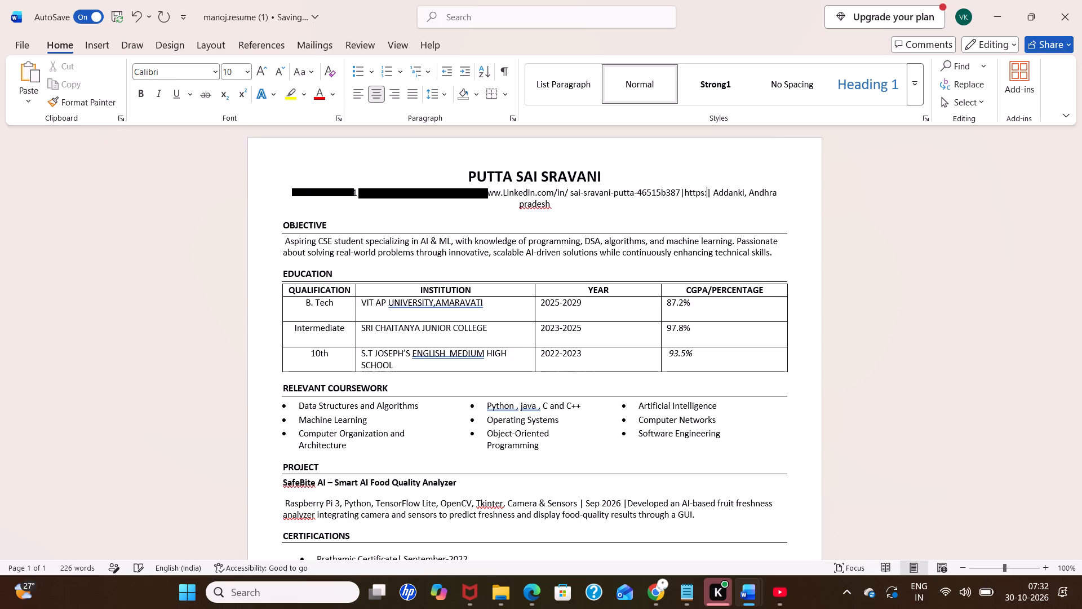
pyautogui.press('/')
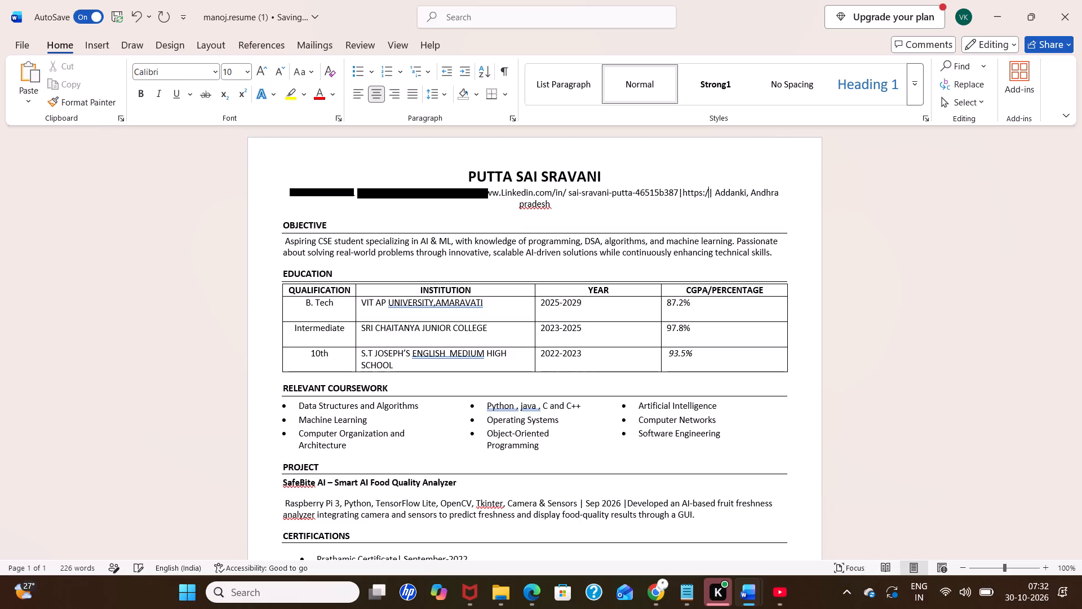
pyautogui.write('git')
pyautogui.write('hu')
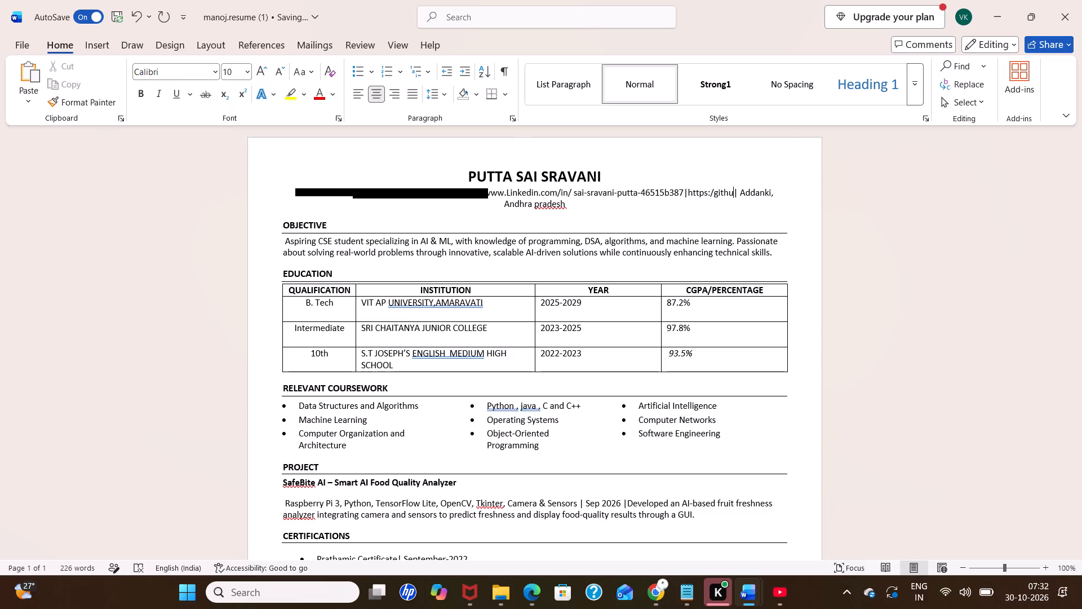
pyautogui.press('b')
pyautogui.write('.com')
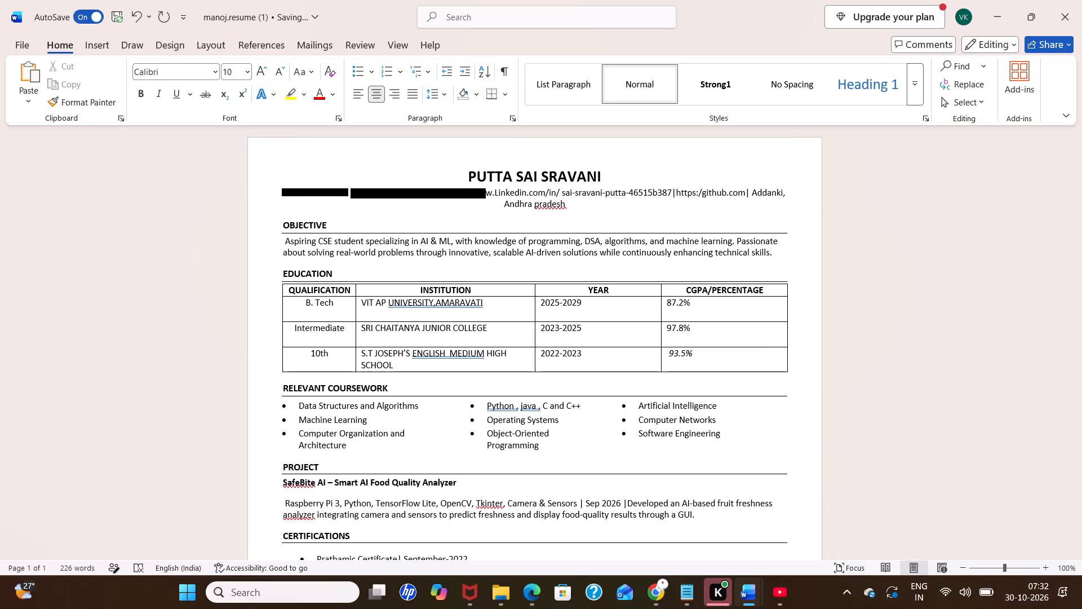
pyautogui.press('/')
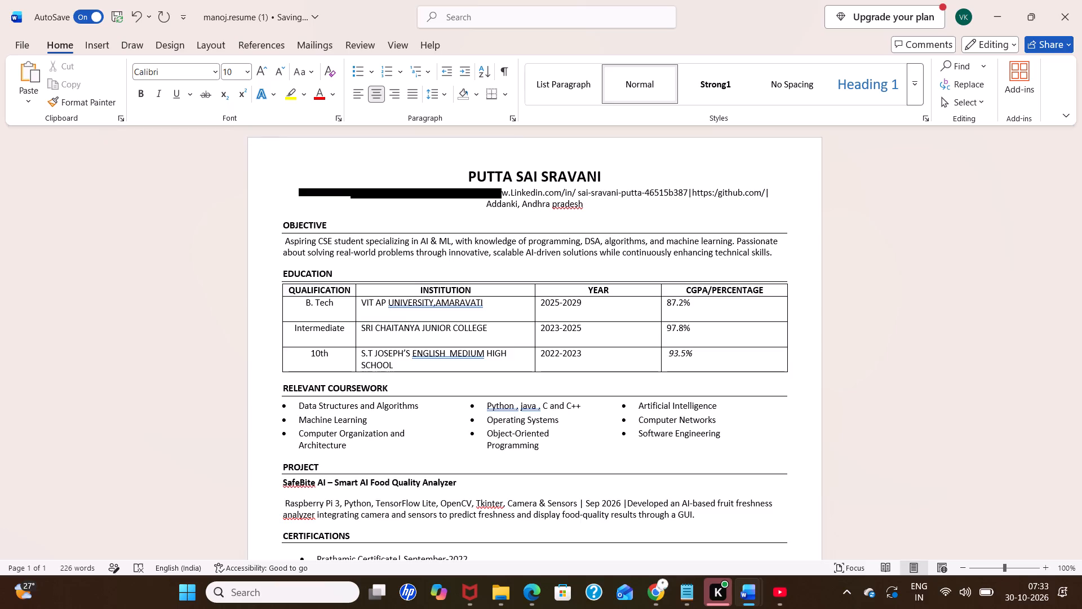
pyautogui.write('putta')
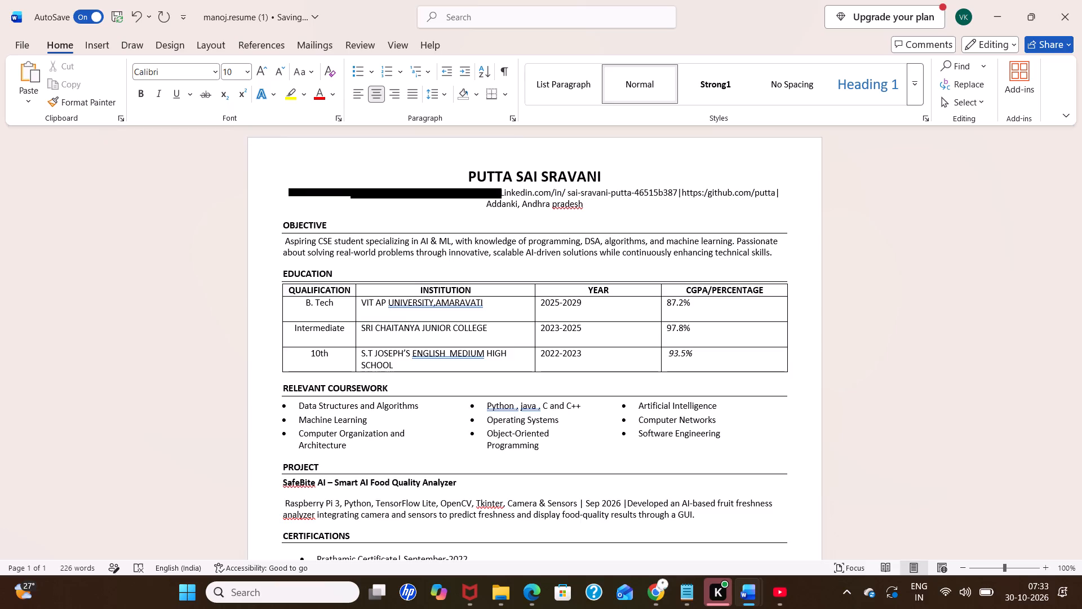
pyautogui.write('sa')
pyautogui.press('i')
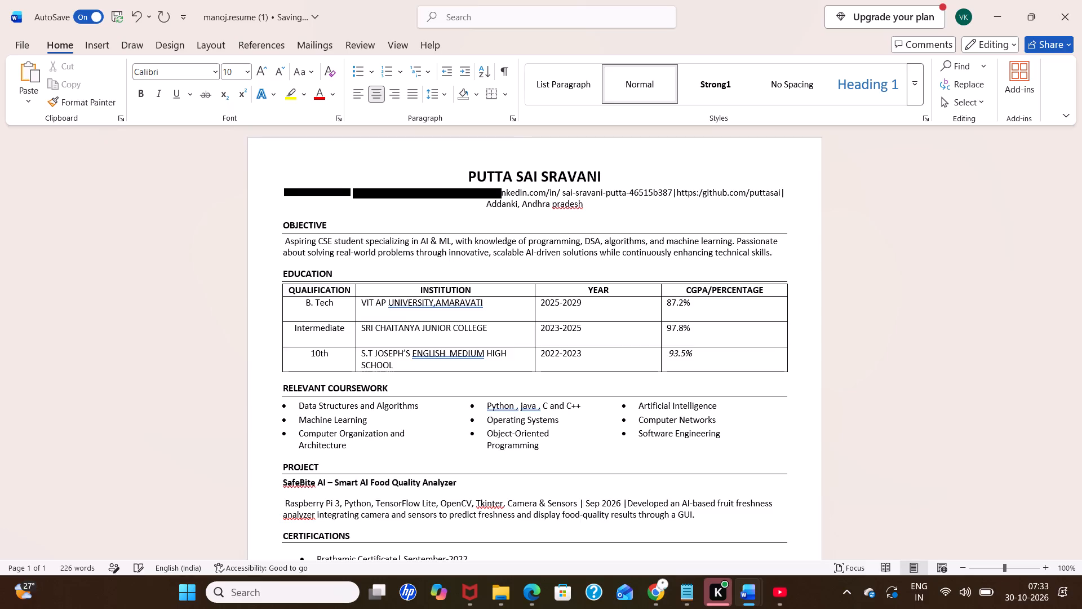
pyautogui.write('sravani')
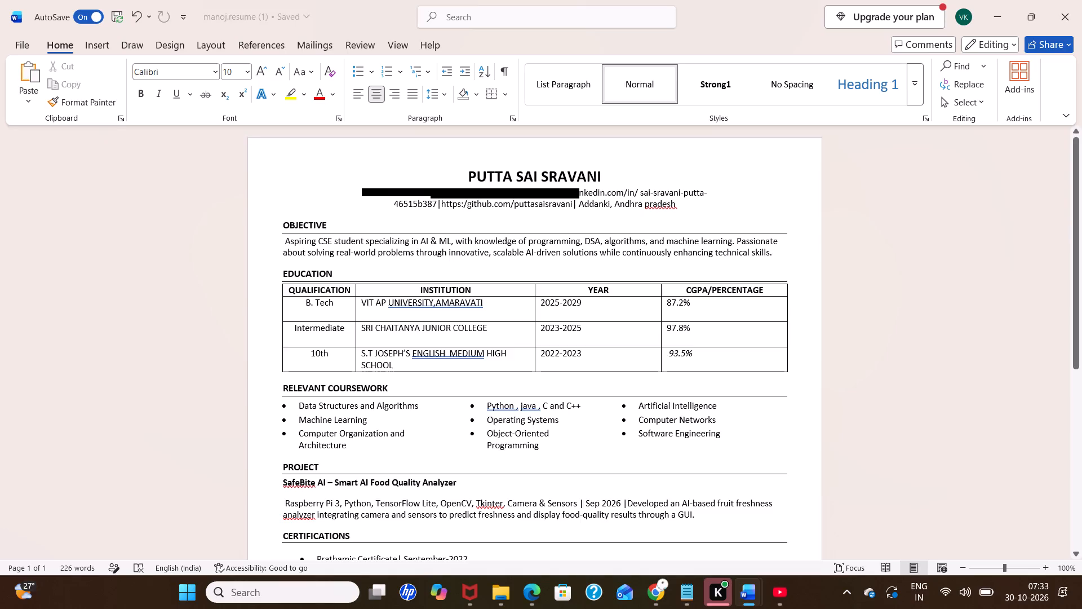
# Replace the town "Addanki" in the contact line with "Tapeswaram", keeping the comma and state after it.
pyautogui.click(610, 204)
pyautogui.press('BackSpace')
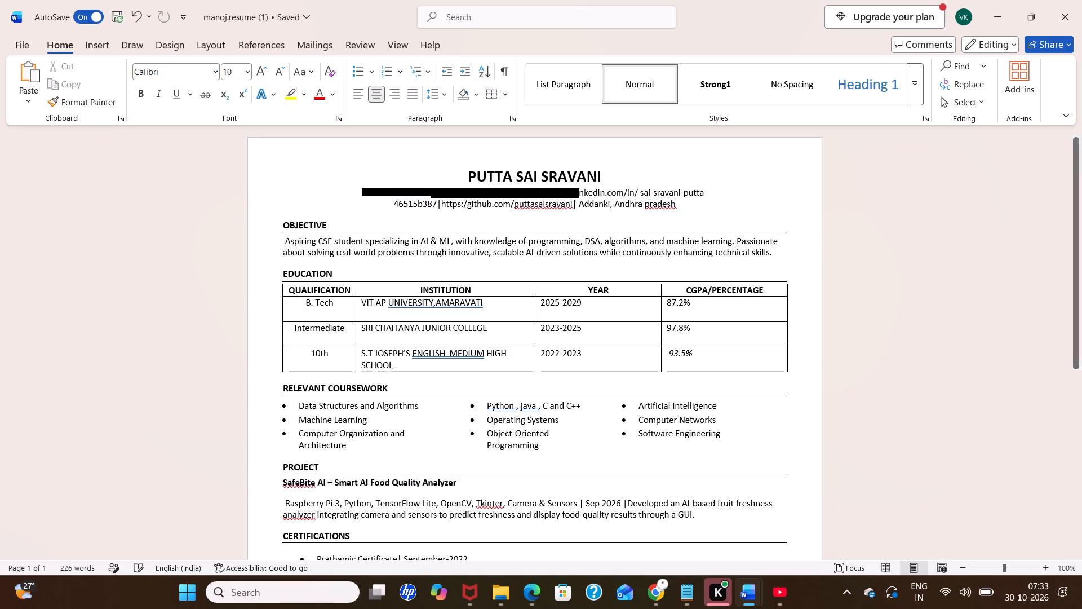
pyautogui.press('BackSpace')
pyautogui.press('BackSpace')
pyautogui.press('BackSpace')
pyautogui.press('BackSpace')
pyautogui.press('BackSpace')
pyautogui.press('BackSpace')
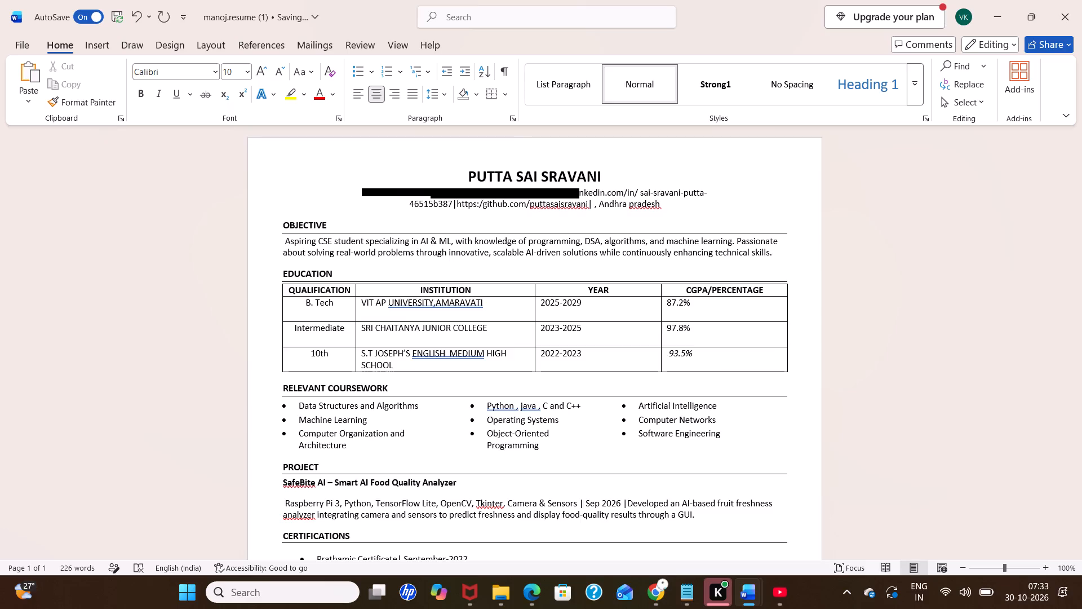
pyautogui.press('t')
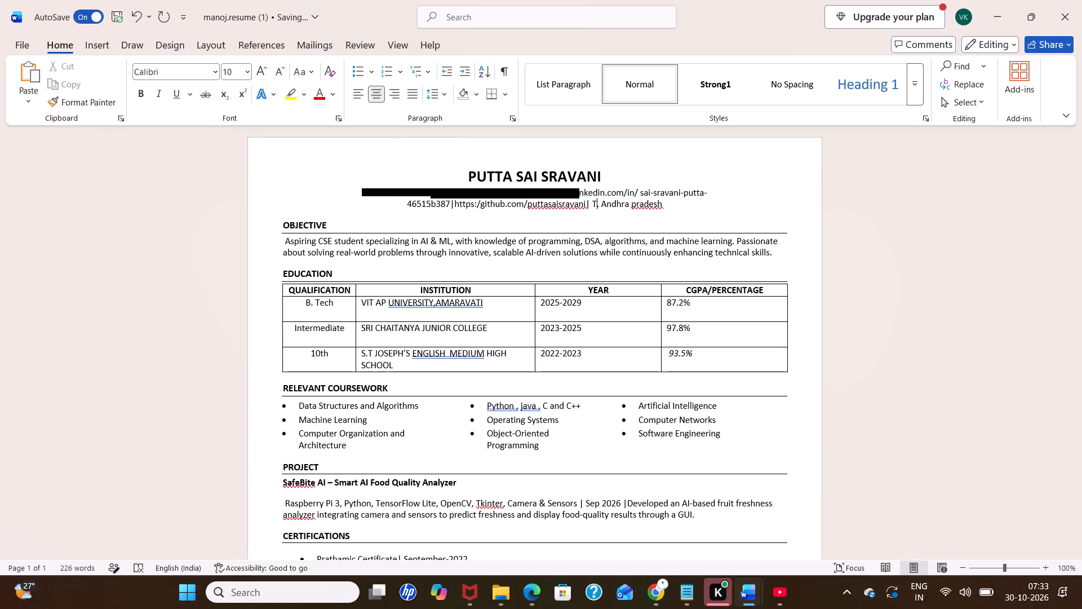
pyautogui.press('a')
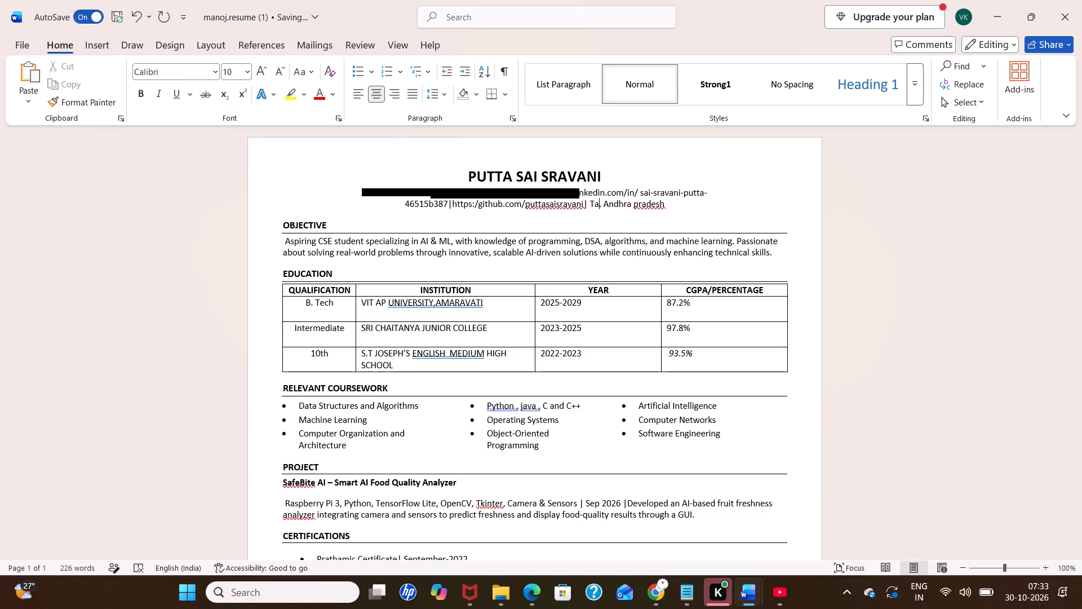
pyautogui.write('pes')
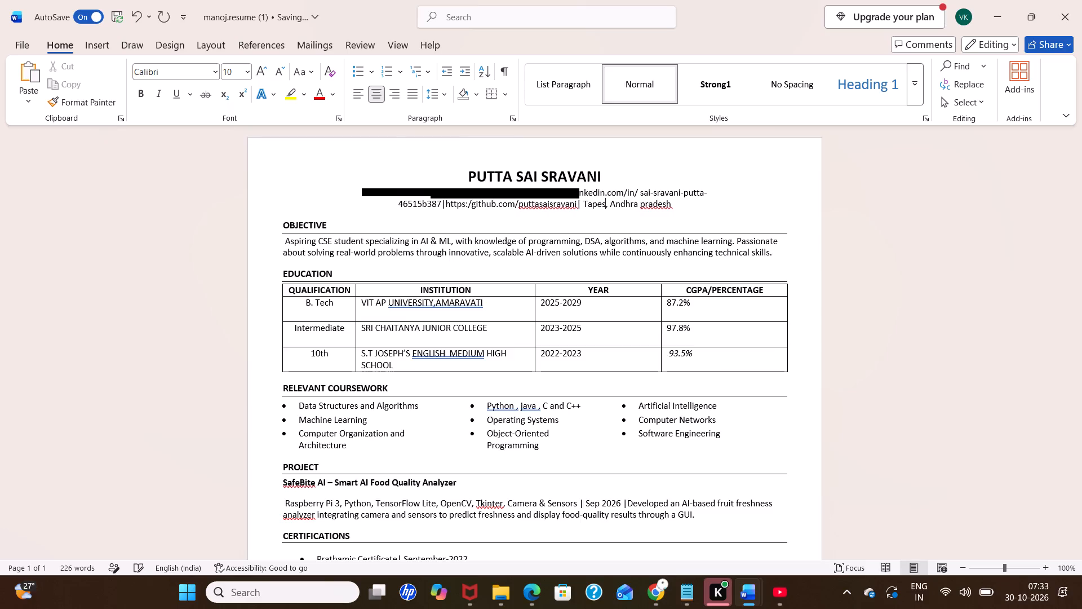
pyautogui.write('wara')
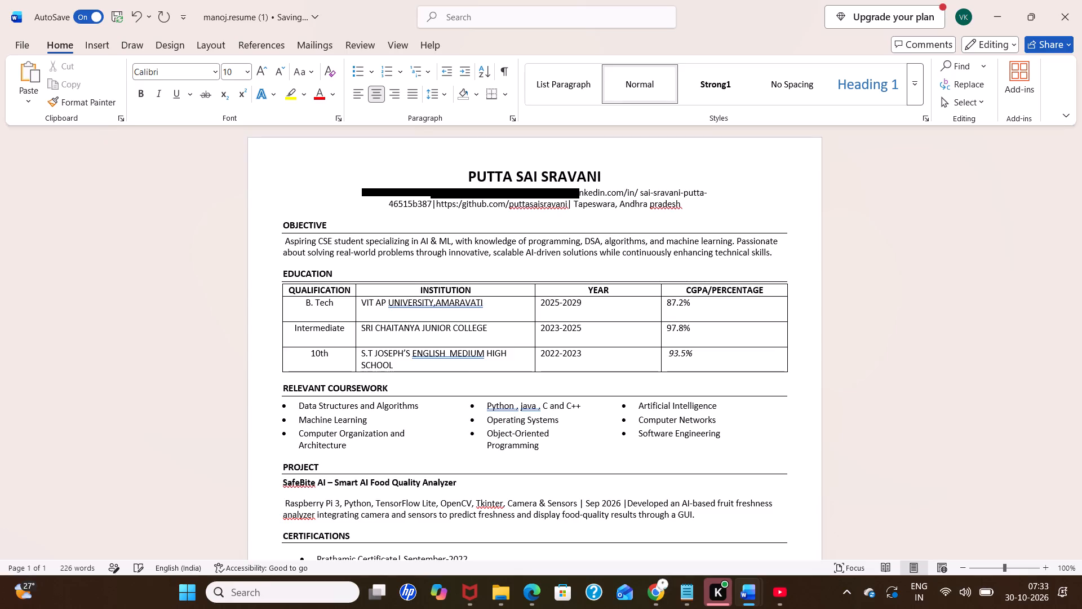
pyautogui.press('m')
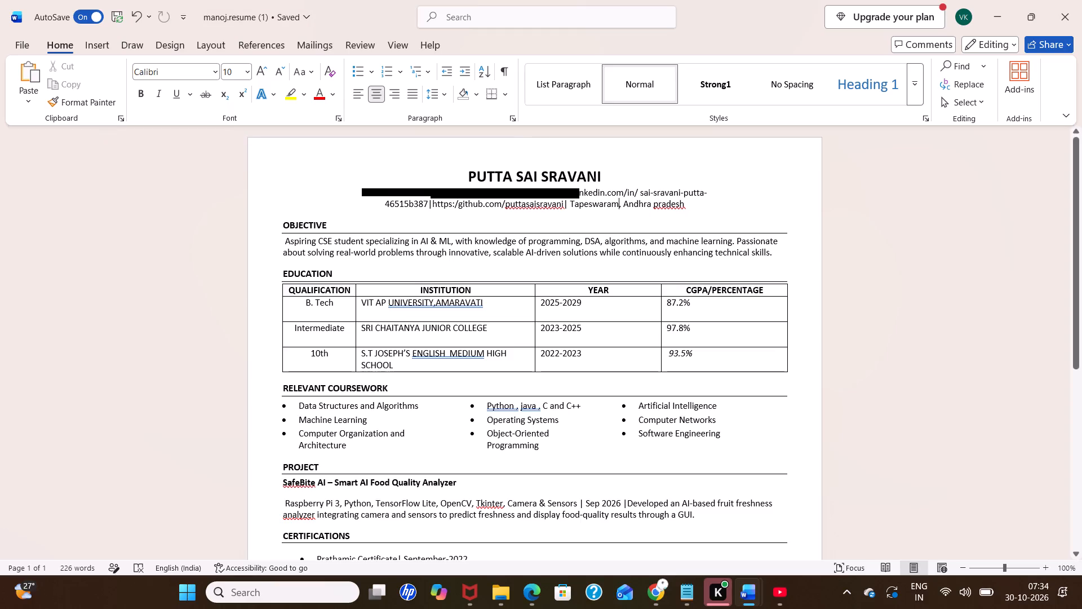
pyautogui.click(551, 195)
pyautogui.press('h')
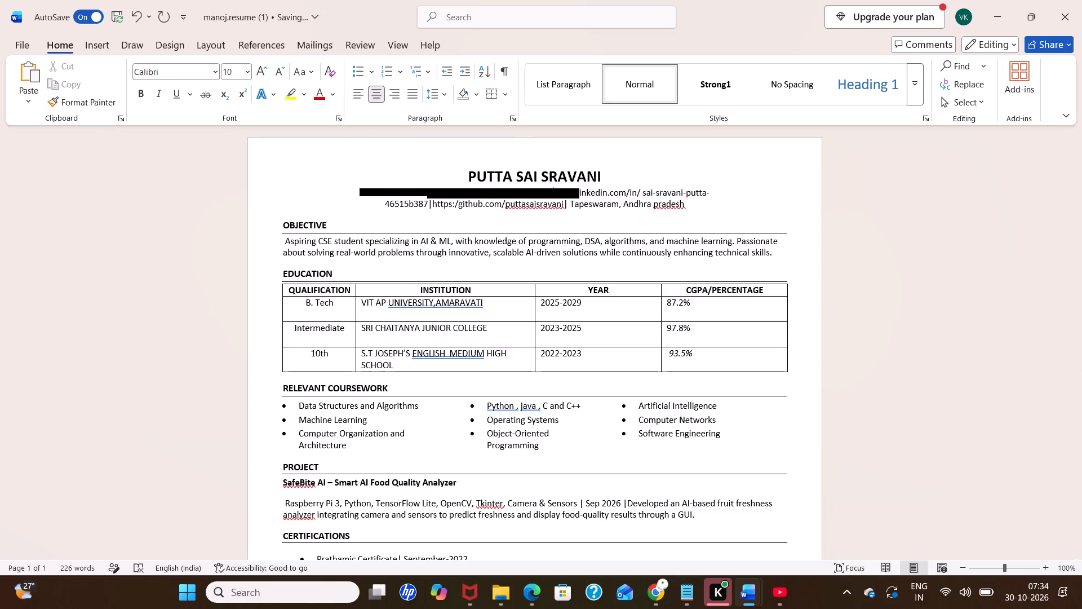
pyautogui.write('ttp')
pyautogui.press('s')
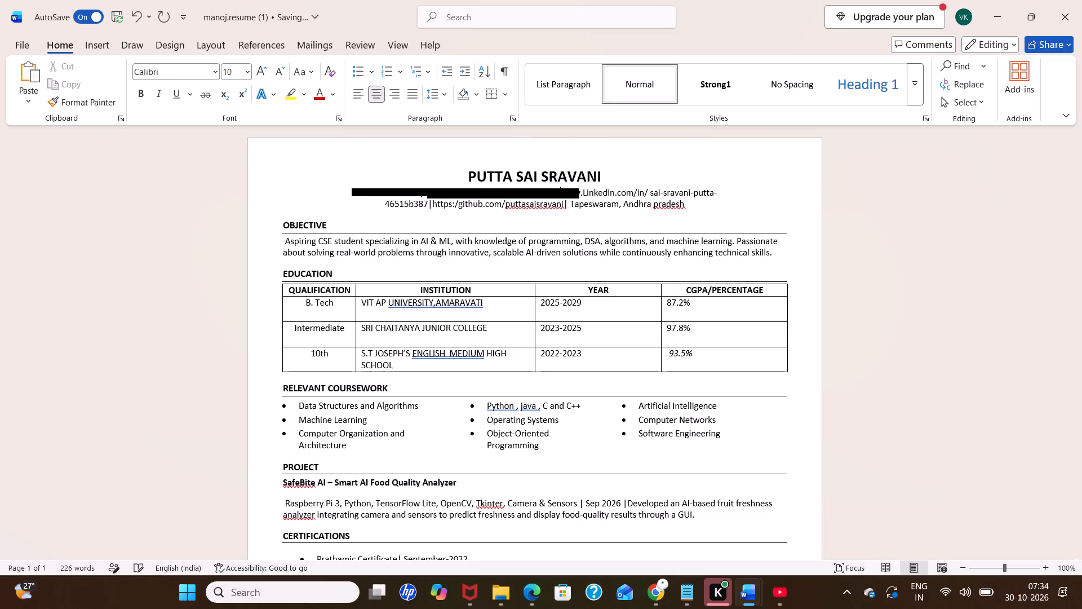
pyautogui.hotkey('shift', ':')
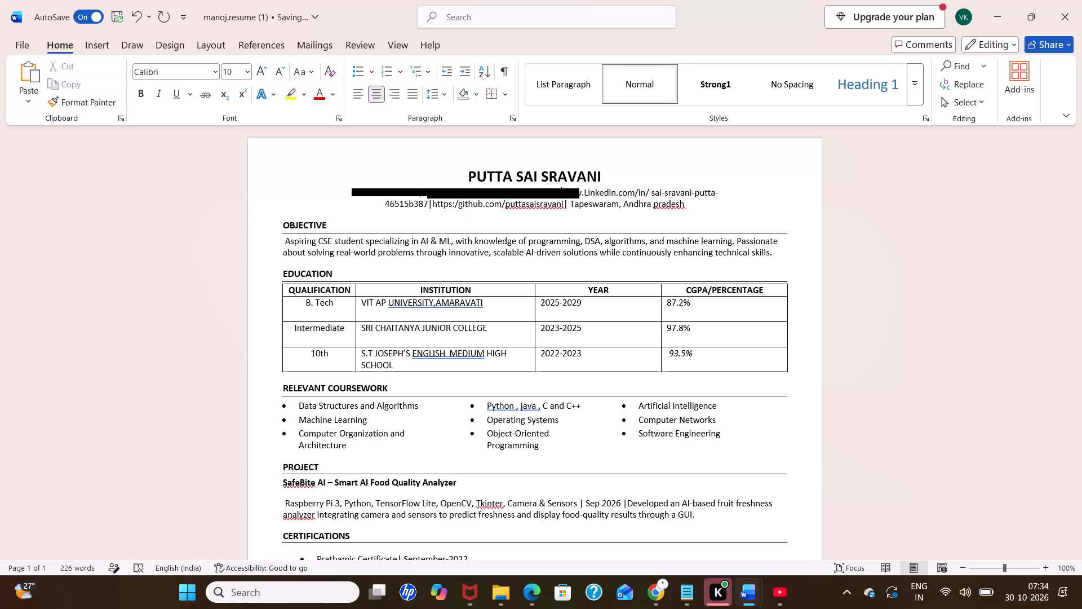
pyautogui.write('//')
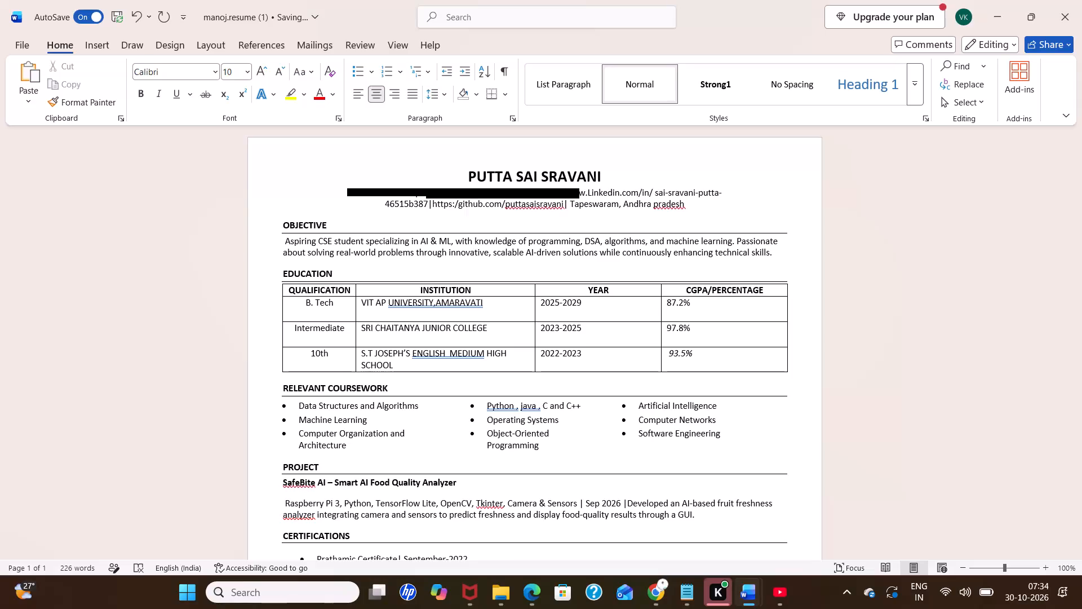
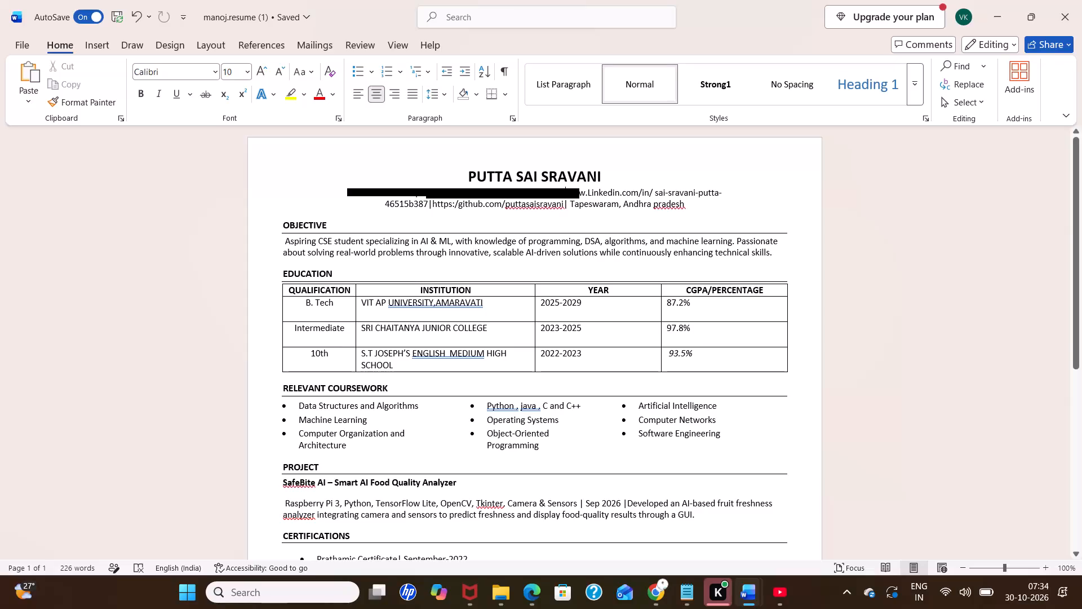
pyautogui.click(458, 202)
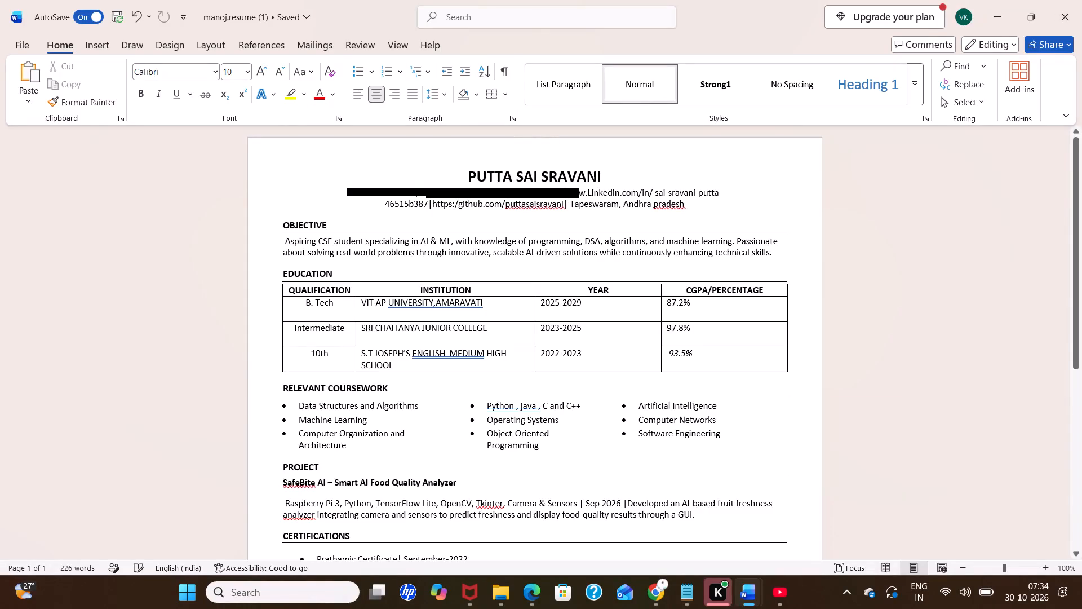
pyautogui.press('/')
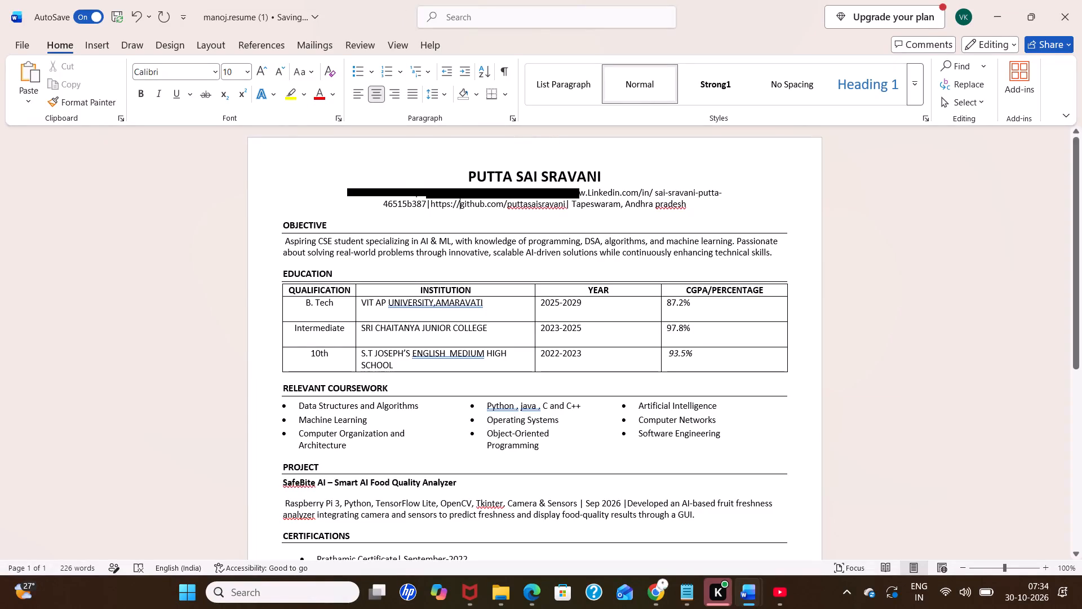
pyautogui.click(564, 201)
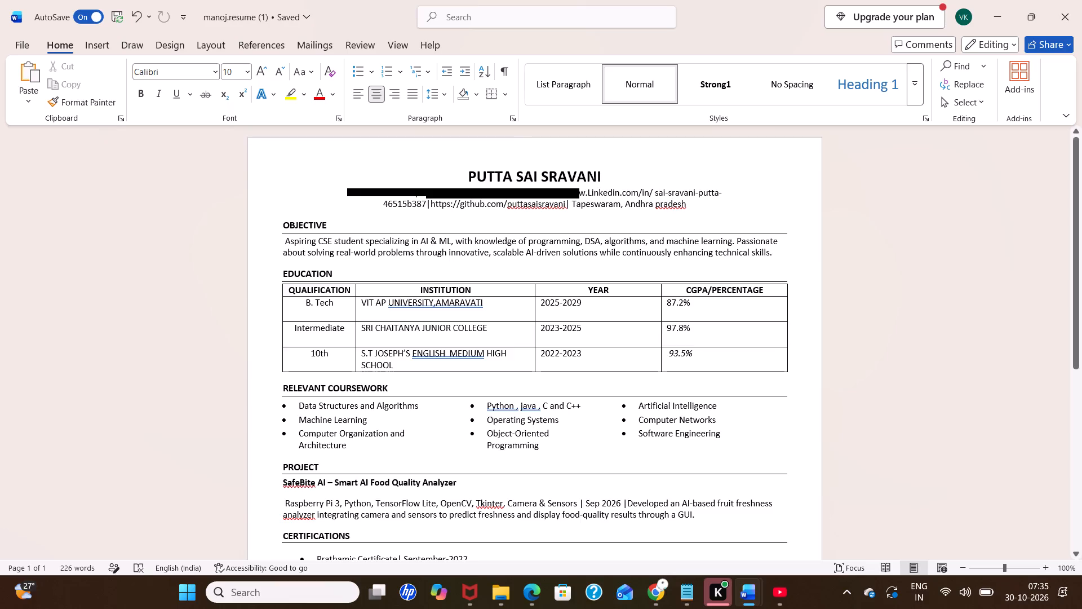
pyautogui.press('Right')
pyautogui.press('space')
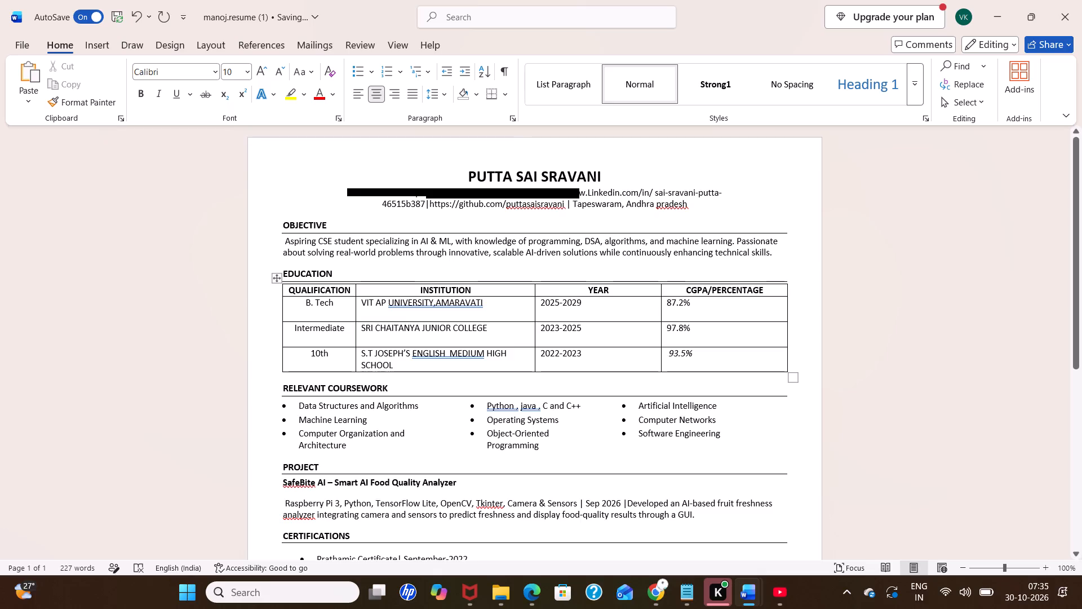
# Set the B. Tech row's CGPA/Percentage in the education table to 95.5%.
pyautogui.click(691, 303)
pyautogui.press('BackSpace')
pyautogui.press('BackSpace')
pyautogui.press('BackSpace')
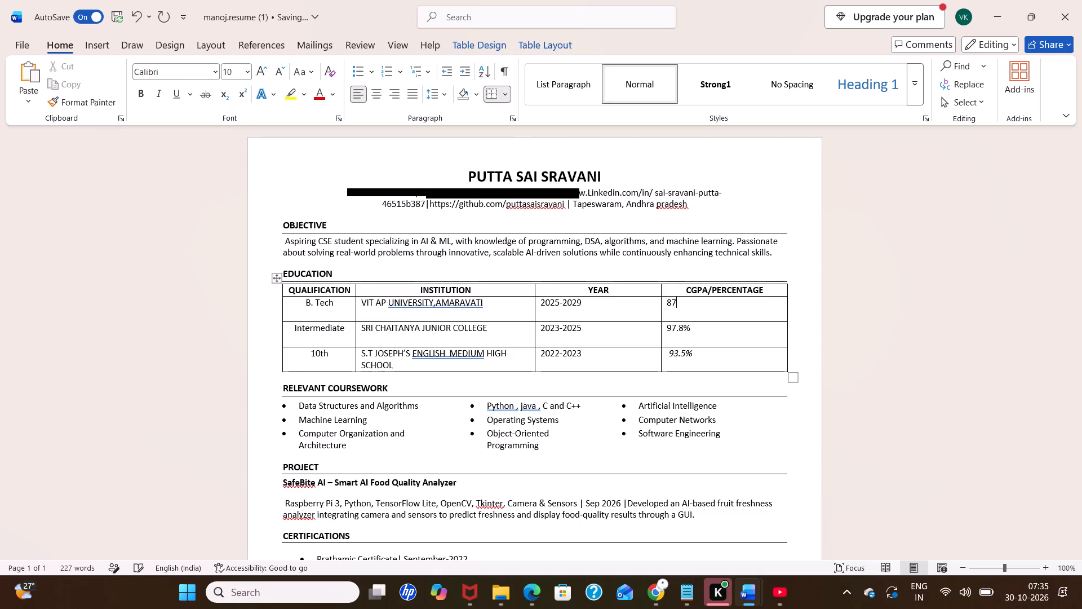
pyautogui.press('BackSpace')
pyautogui.press('BackSpace')
pyautogui.press('9')
pyautogui.press('5')
pyautogui.press('.')
pyautogui.press('5')
pyautogui.hotkey('shift', '%')
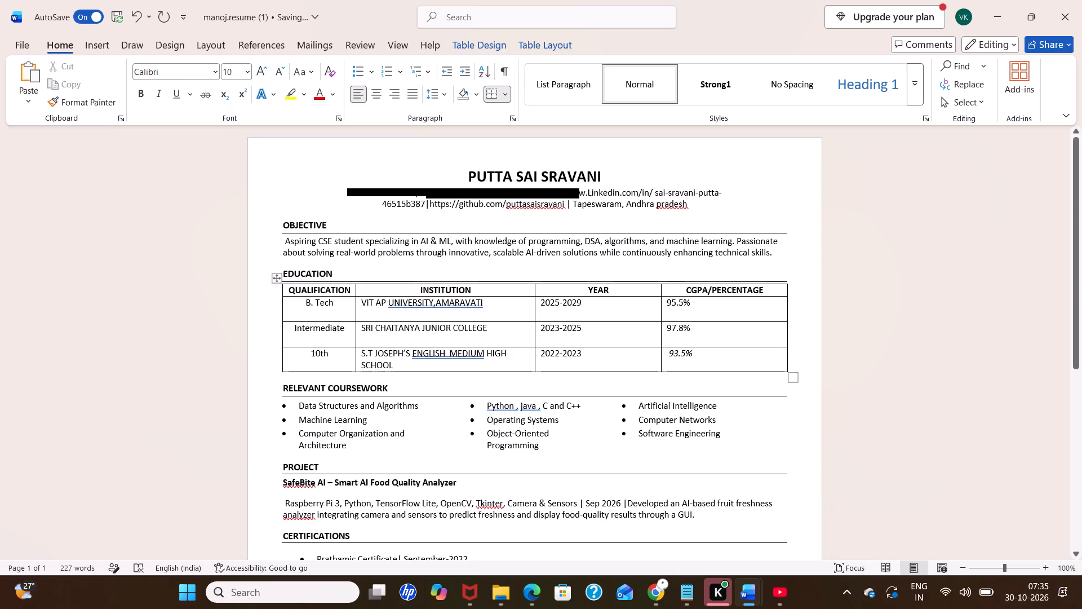
# Set the Intermediate row's CGPA/Percentage in the education table to 93.4%.
pyautogui.click(682, 324)
pyautogui.press('BackSpace')
pyautogui.press('BackSpace')
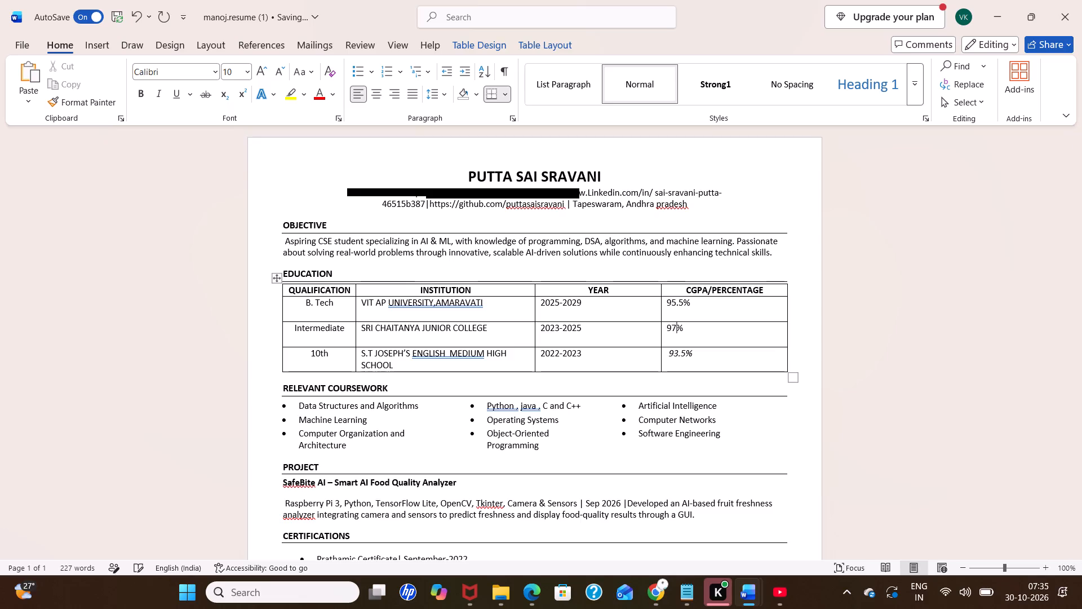
pyautogui.press('BackSpace')
pyautogui.press('3')
pyautogui.press('.')
pyautogui.press('4')
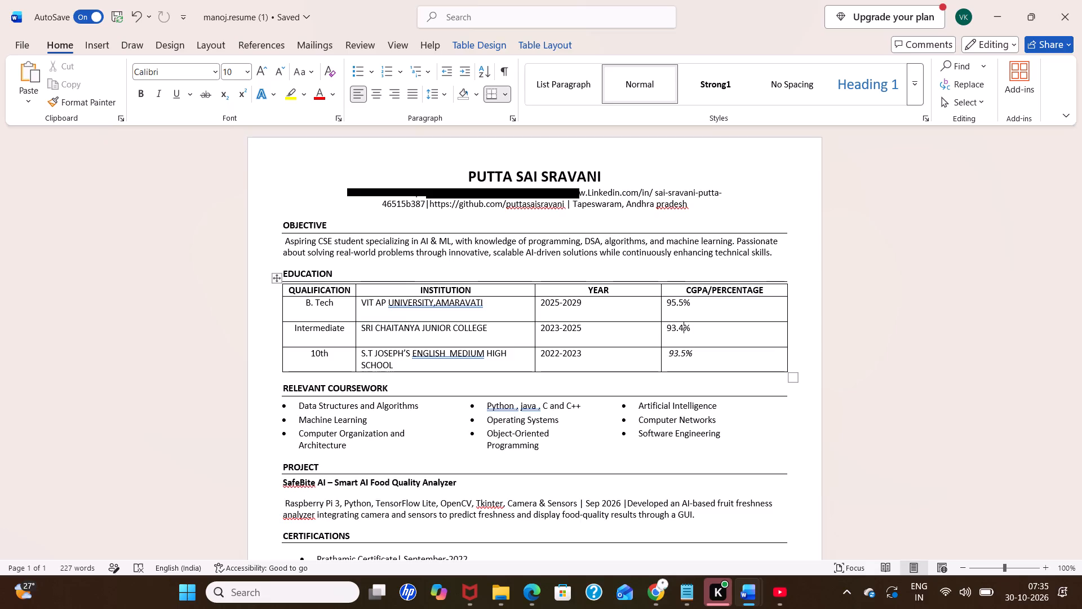
# Set the 10th row's CGPA/Percentage in the education table to 99.5%.
pyautogui.click(686, 352)
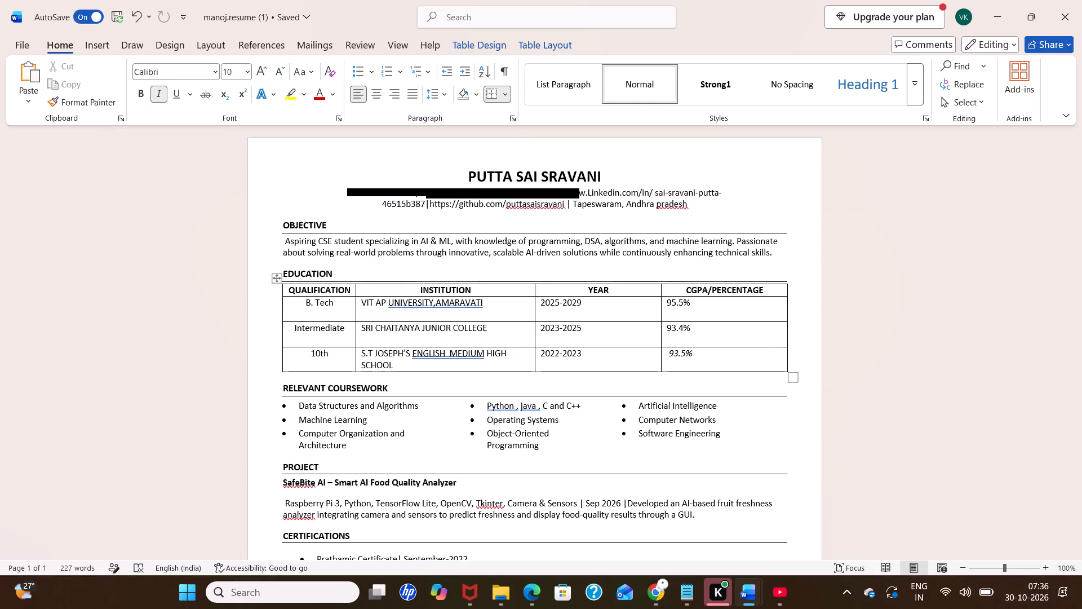
pyautogui.click(677, 354)
pyautogui.press('BackSpace')
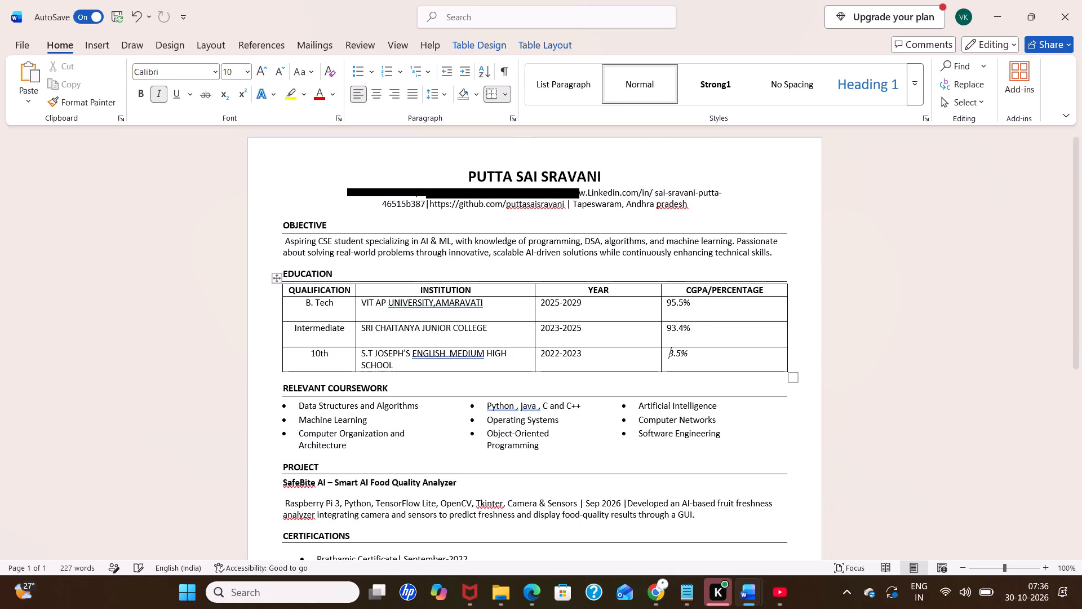
pyautogui.press('9')
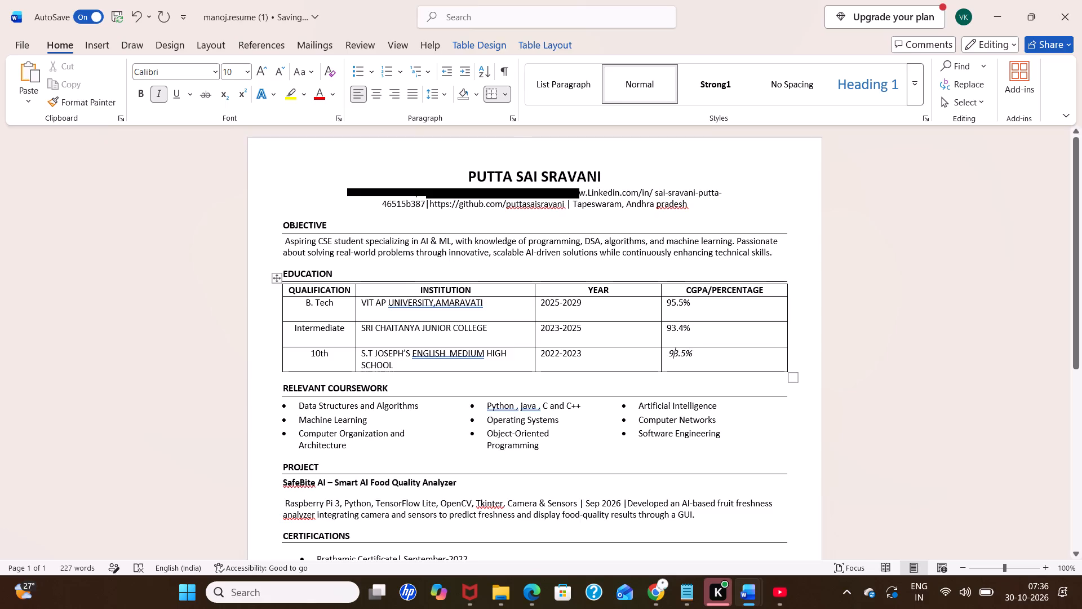
pyautogui.click(679, 354)
pyautogui.press('BackSpace')
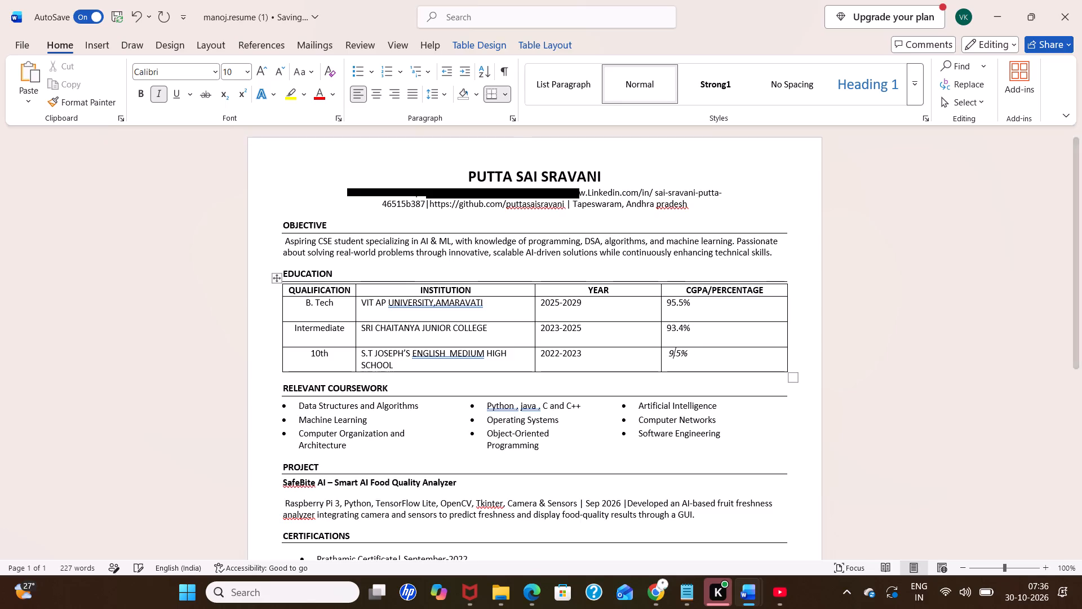
pyautogui.press('9')
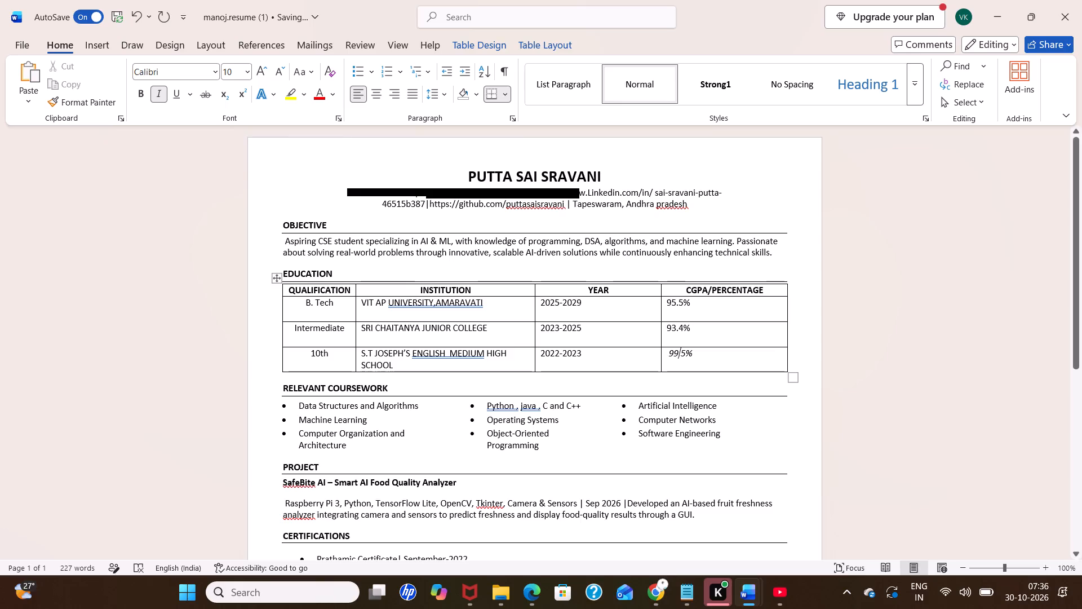
# Replace the word "Event" with "Core" in the "Management Lead" title under Leadership / Extracurricular.
pyautogui.scroll(-2, 553, 421)
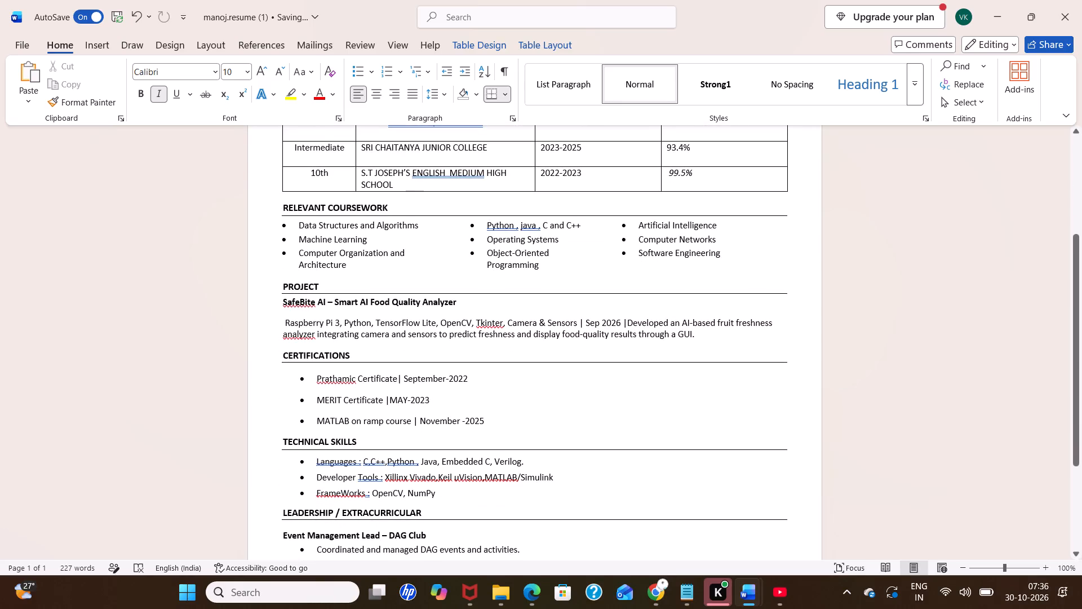
pyautogui.click(355, 378)
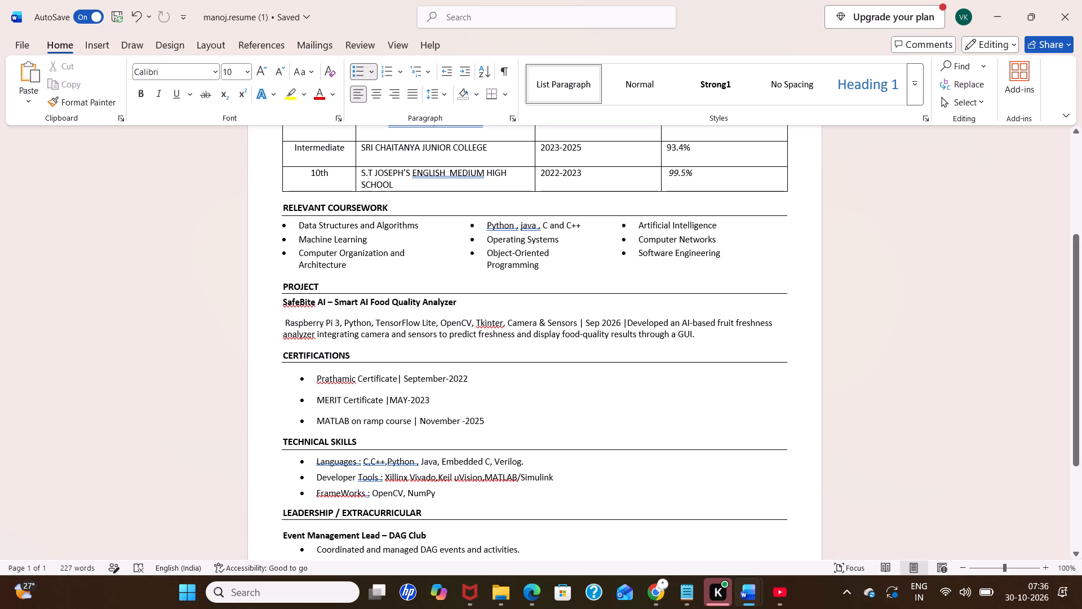
pyautogui.scroll(-1, 353, 404)
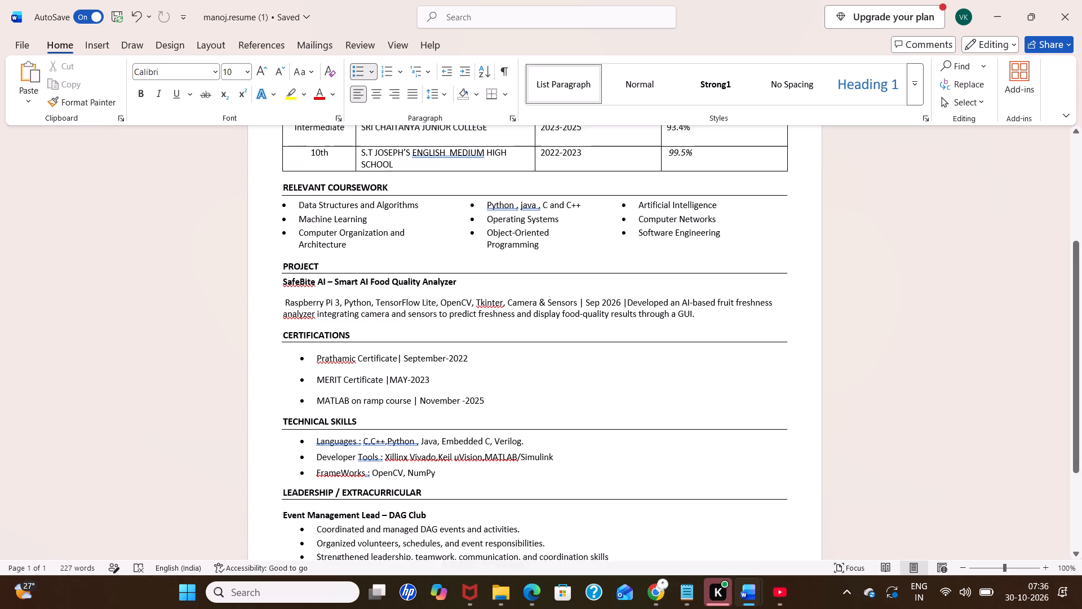
pyautogui.scroll(-1, 353, 404)
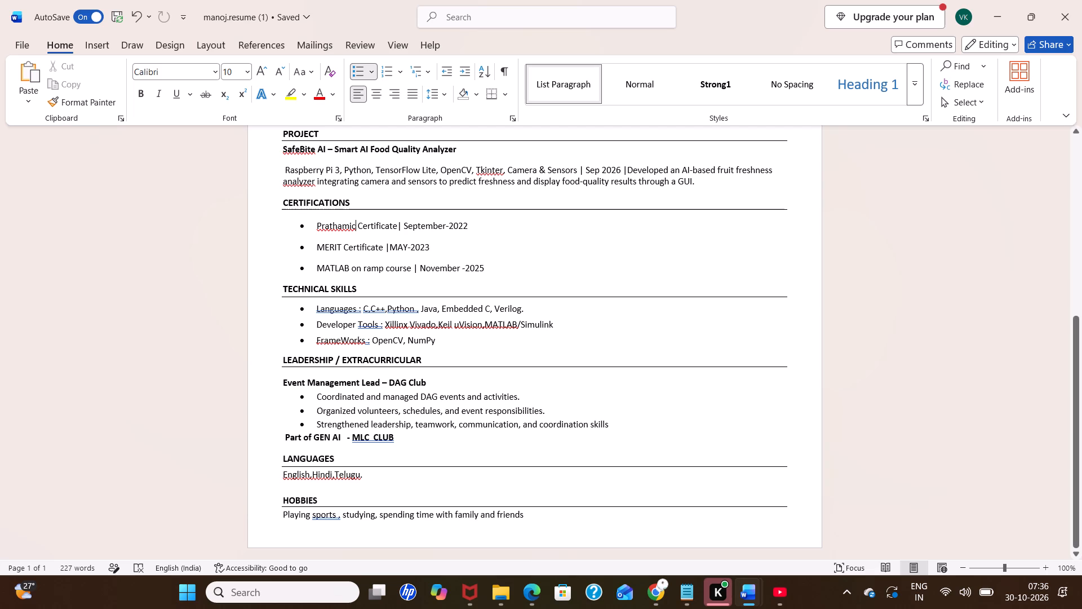
pyautogui.click(410, 381)
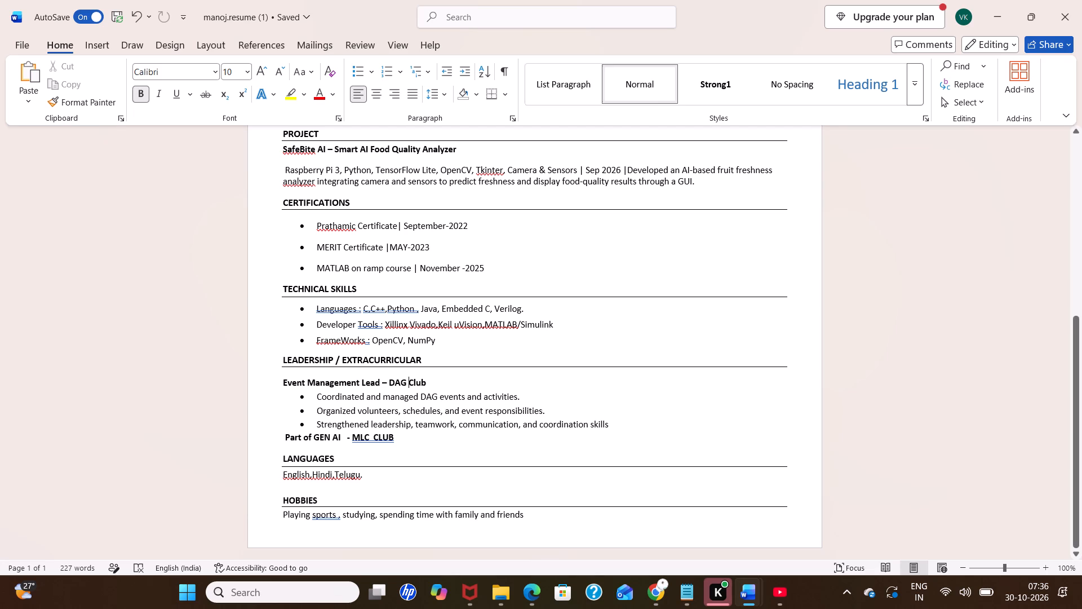
pyautogui.click(302, 379)
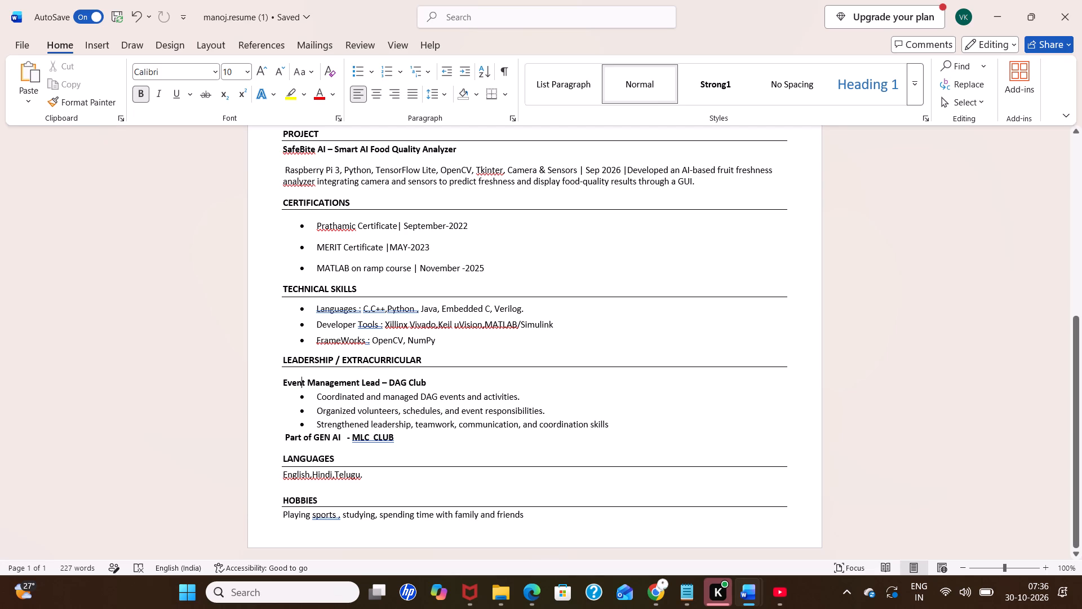
pyautogui.click(305, 381)
pyautogui.press('BackSpace')
pyautogui.press('BackSpace')
pyautogui.press('BackSpace')
pyautogui.press('BackSpace')
pyautogui.press('BackSpace')
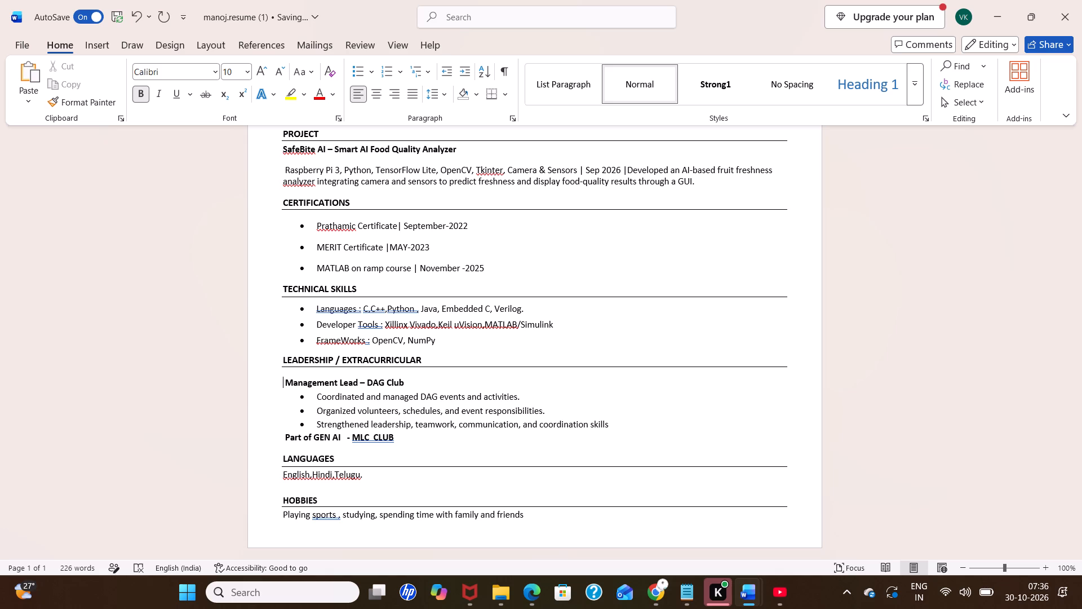
pyautogui.press('o')
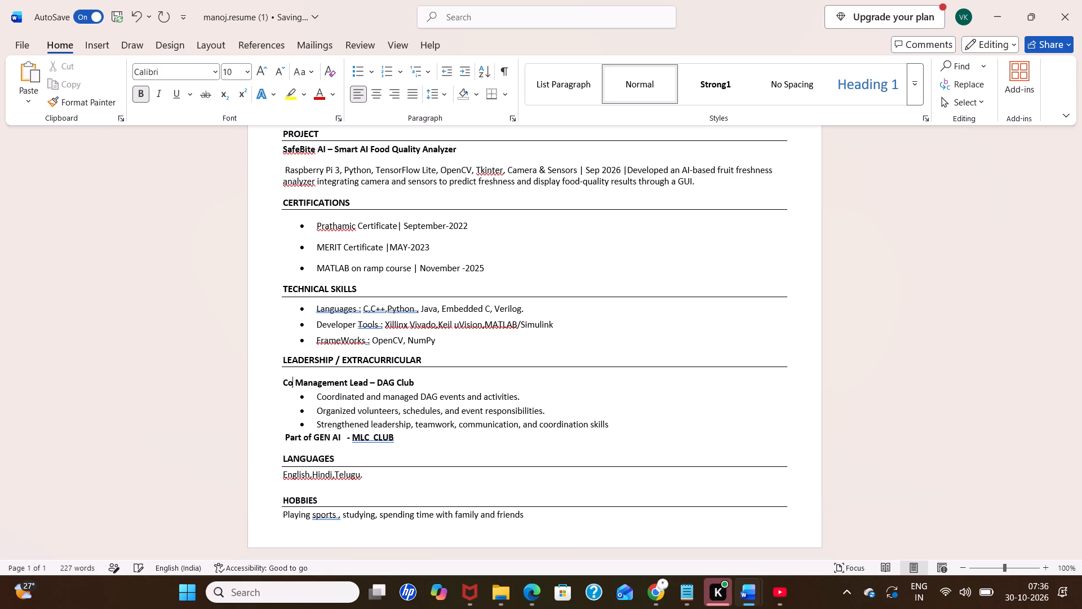
pyautogui.write('re')
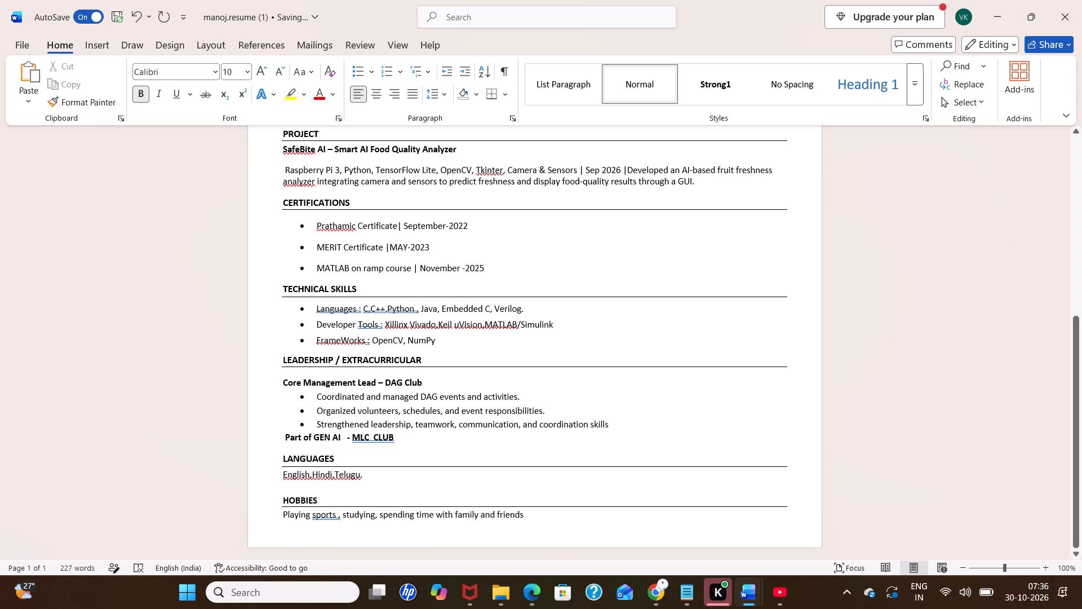
# Replace the club name "DAG" with "SEDS" in the Core Management Lead title, keeping the word "Club".
pyautogui.click(402, 382)
pyautogui.press('BackSpace')
pyautogui.press('BackSpace')
pyautogui.press('BackSpace')
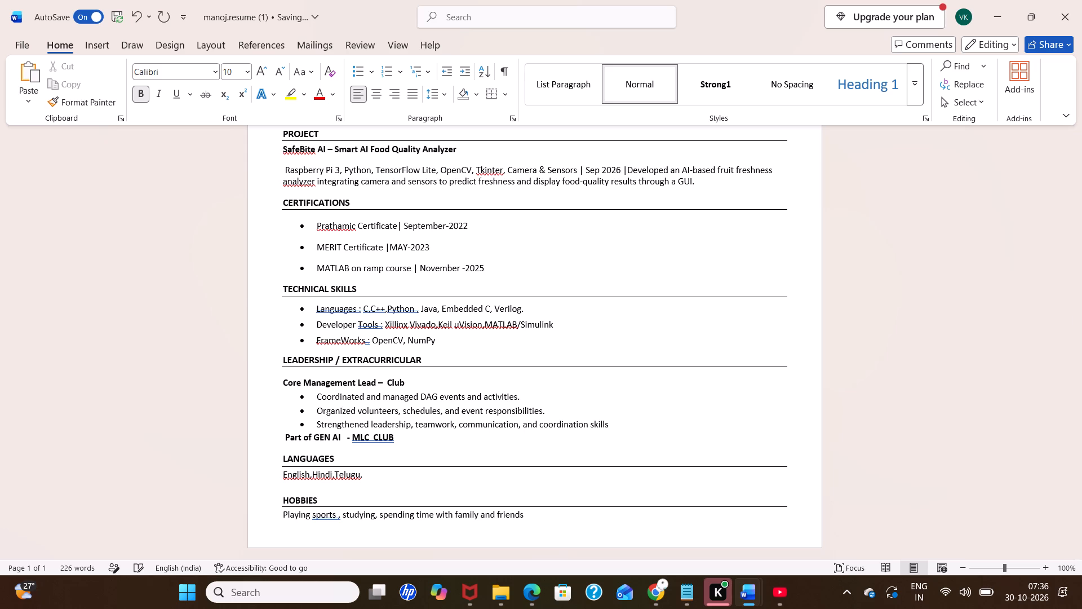
pyautogui.press('s')
pyautogui.press('BackSpace')
pyautogui.write('SE')
pyautogui.write('DS')
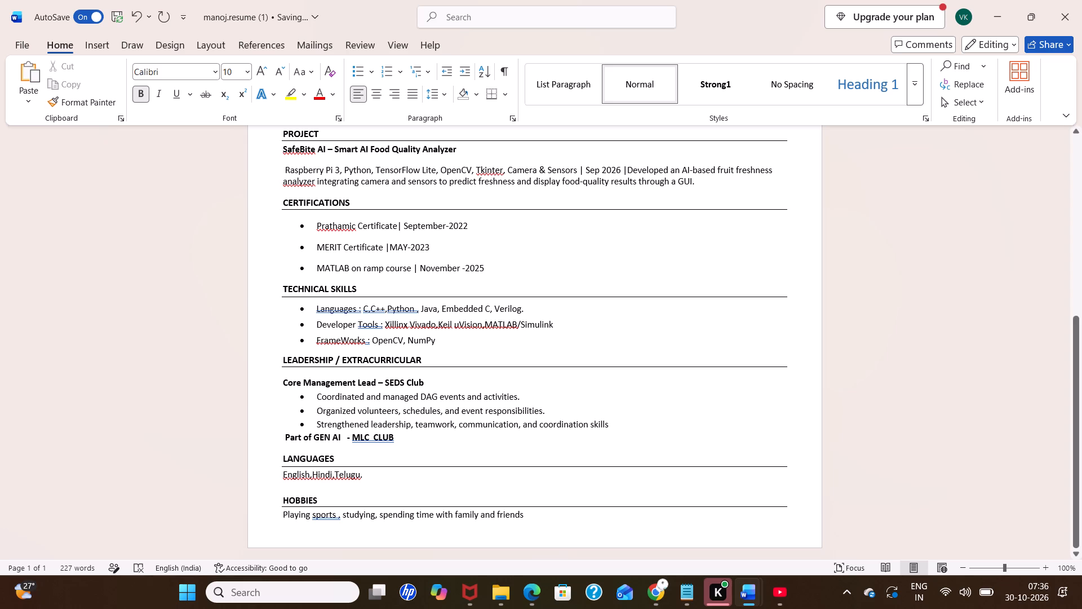
# Clear the "Part of GEN AI - MLC CLUB" line below the leadership bullets, leaving only blank spaces in its place.
pyautogui.moveTo(281, 433); pyautogui.dragTo(387, 442)
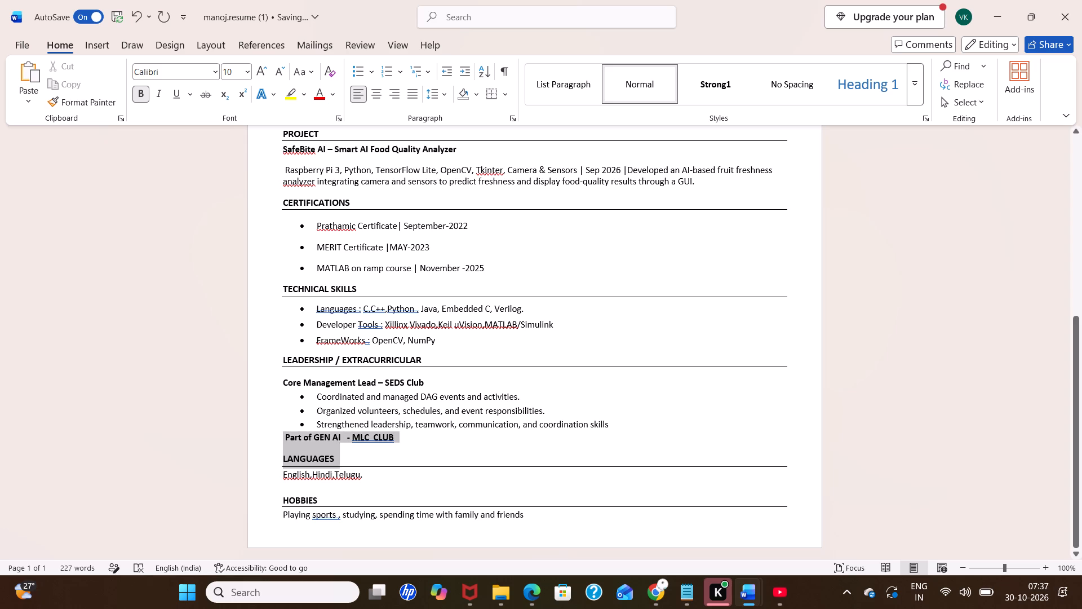
pyautogui.moveTo(387, 442); pyautogui.dragTo(404, 438)
pyautogui.press('space')
pyautogui.press('space')
pyautogui.press('space')
pyautogui.press('space')
pyautogui.press('space')
pyautogui.press('space')
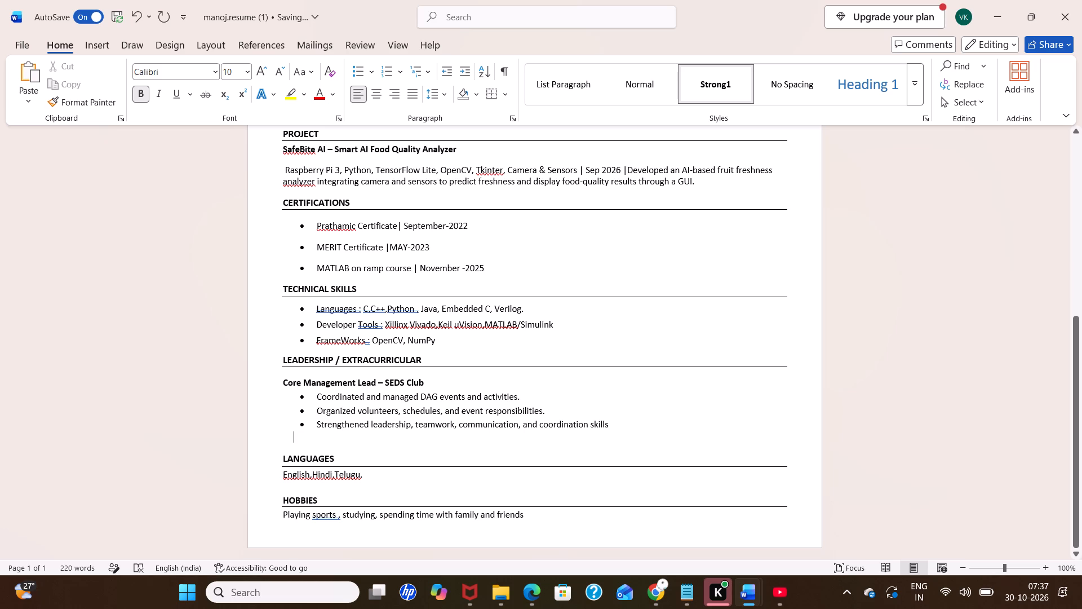
# Replace "Playing sports" at the start of the Hobbies line with "Reading," keeping the remaining hobbies.
pyautogui.click(336, 514)
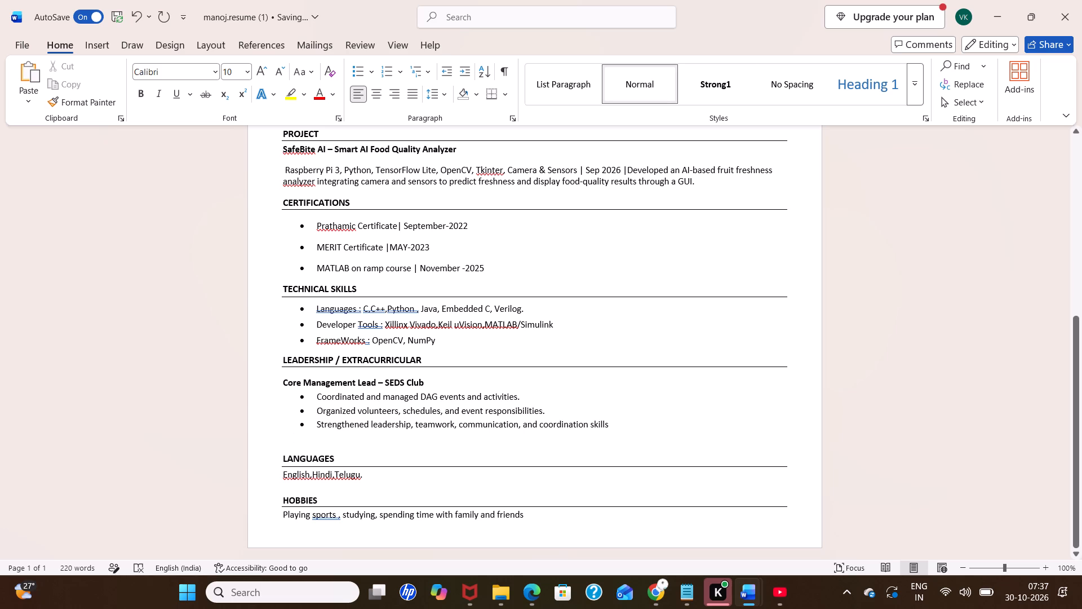
pyautogui.press('BackSpace')
pyautogui.press('BackSpace')
pyautogui.press('BackSpace')
pyautogui.press('BackSpace')
pyautogui.press('BackSpace')
pyautogui.press('BackSpace')
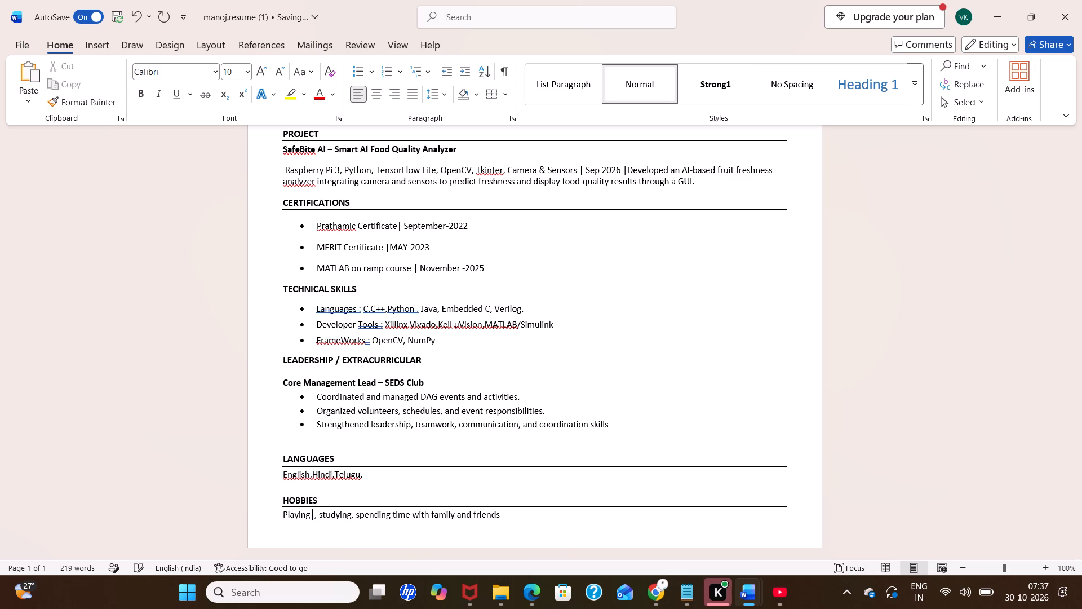
pyautogui.press('BackSpace')
pyautogui.press('BackSpace')
pyautogui.press('BackSpace')
pyautogui.press('BackSpace')
pyautogui.press('BackSpace')
pyautogui.press('BackSpace')
pyautogui.press('BackSpace')
pyautogui.press('BackSpace')
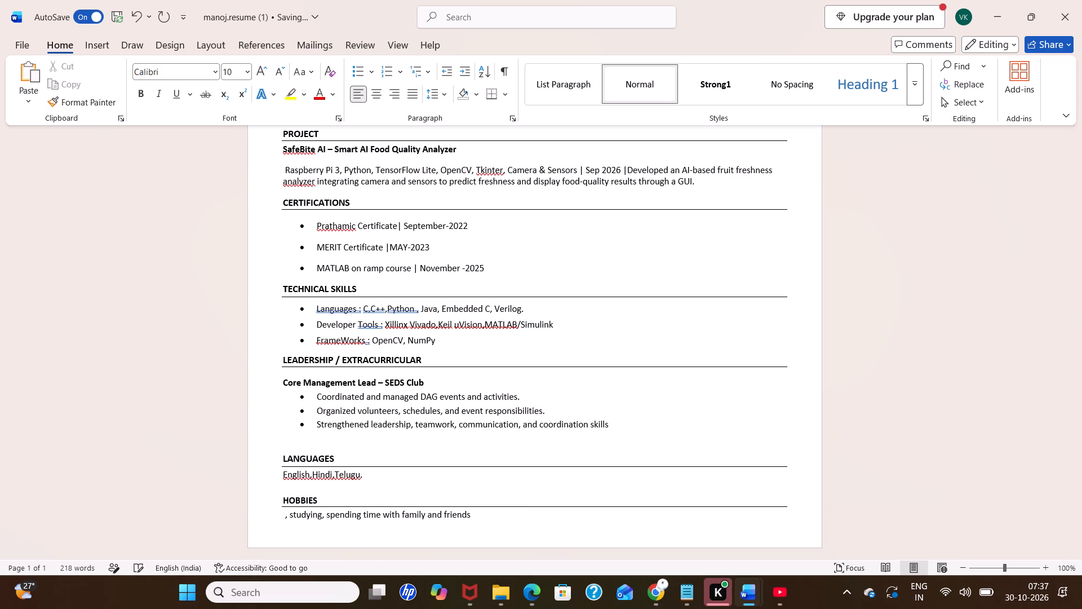
pyautogui.press('r')
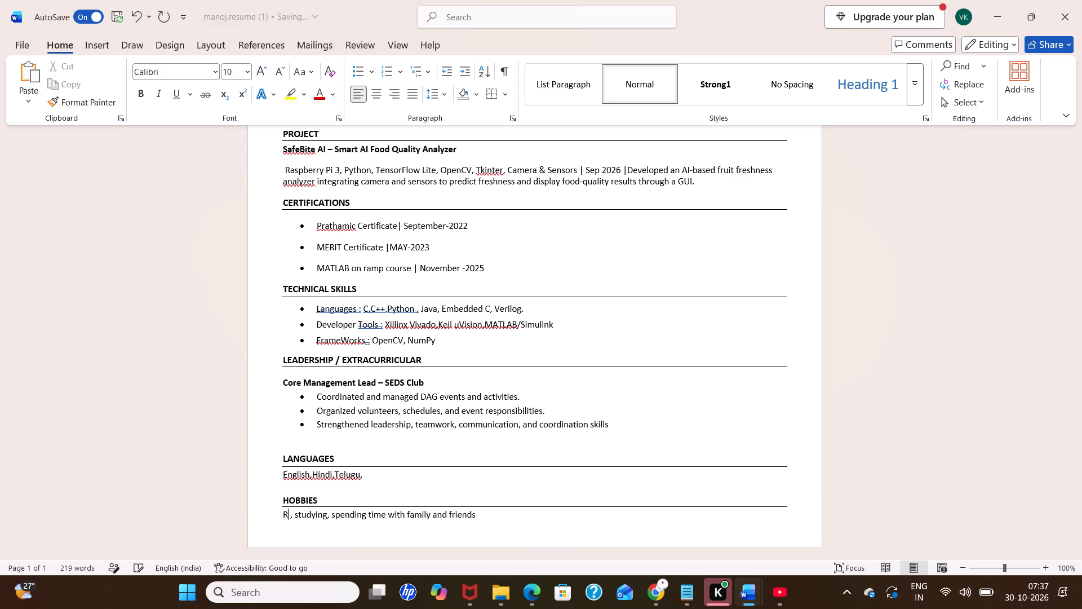
pyautogui.write('ing')
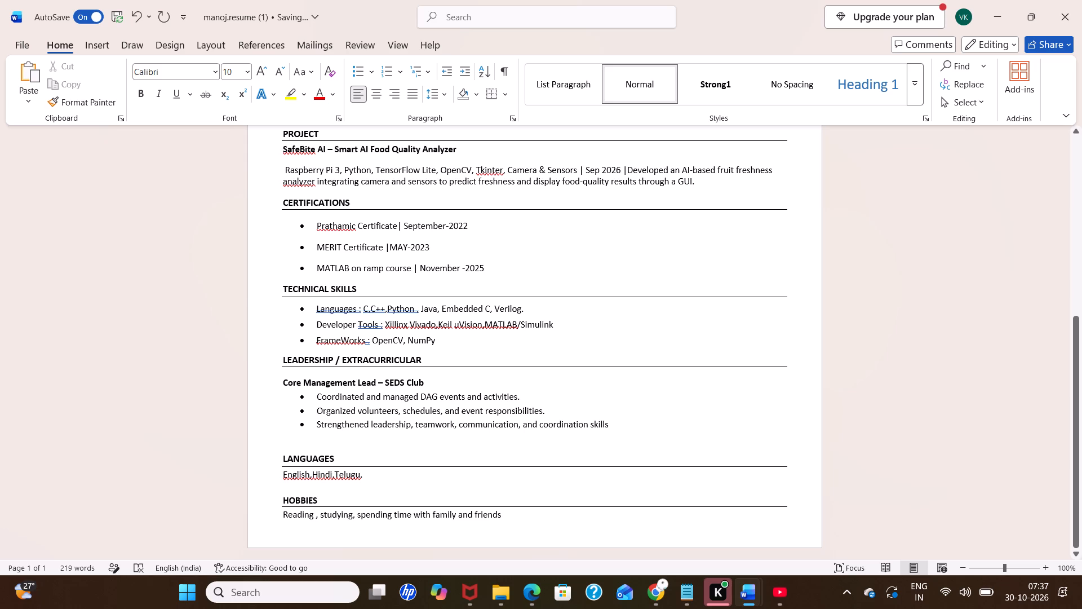
pyautogui.press(',')
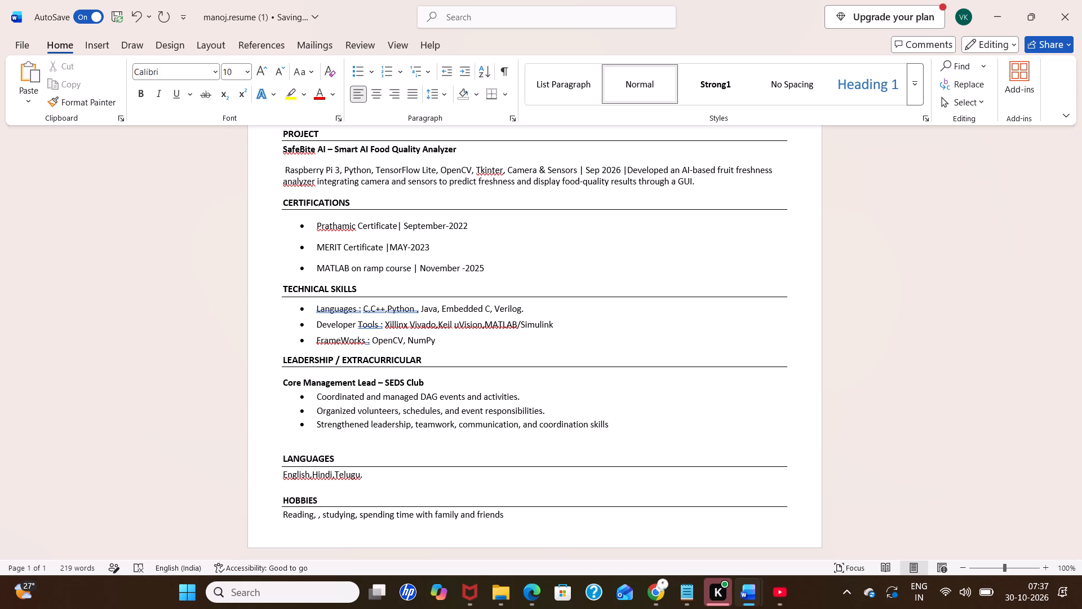
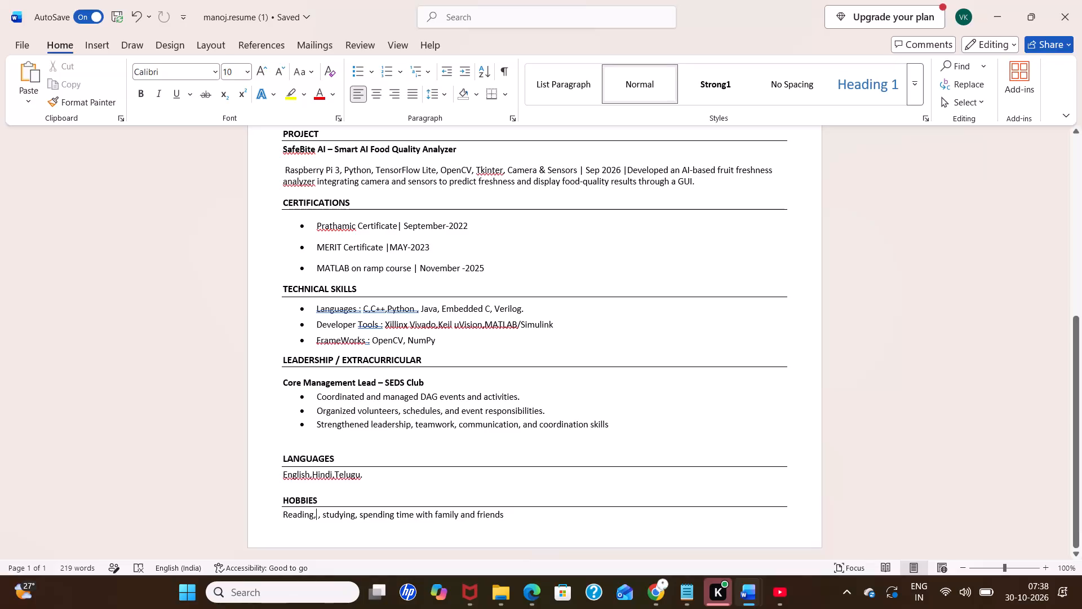
# Place the text cursor just after the extra comma between "Reading," and "studying" in the Hobbies line.
pyautogui.click(505, 514)
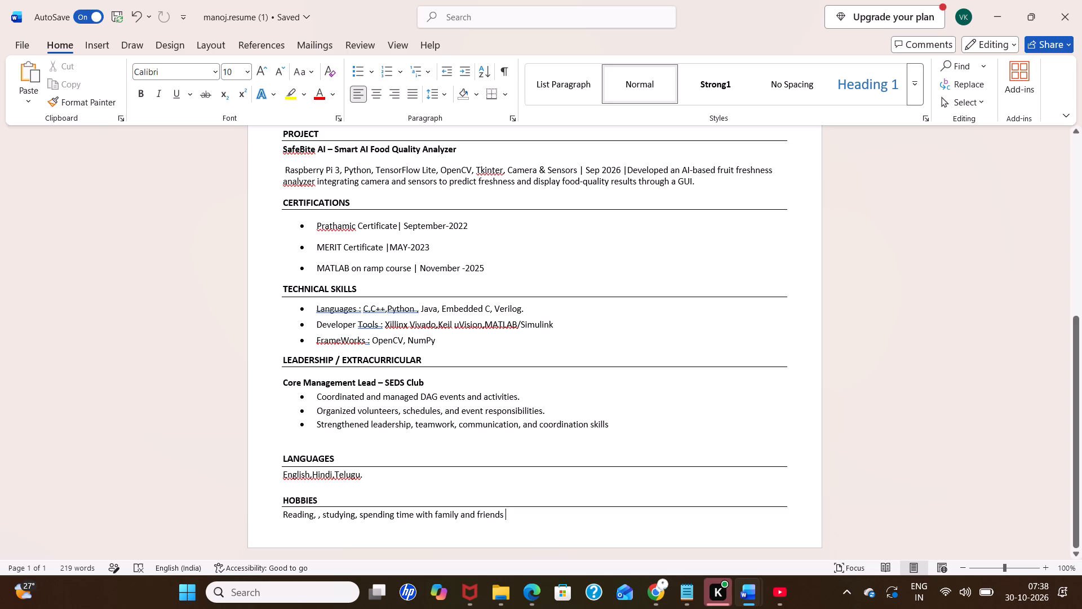
pyautogui.click(320, 517)
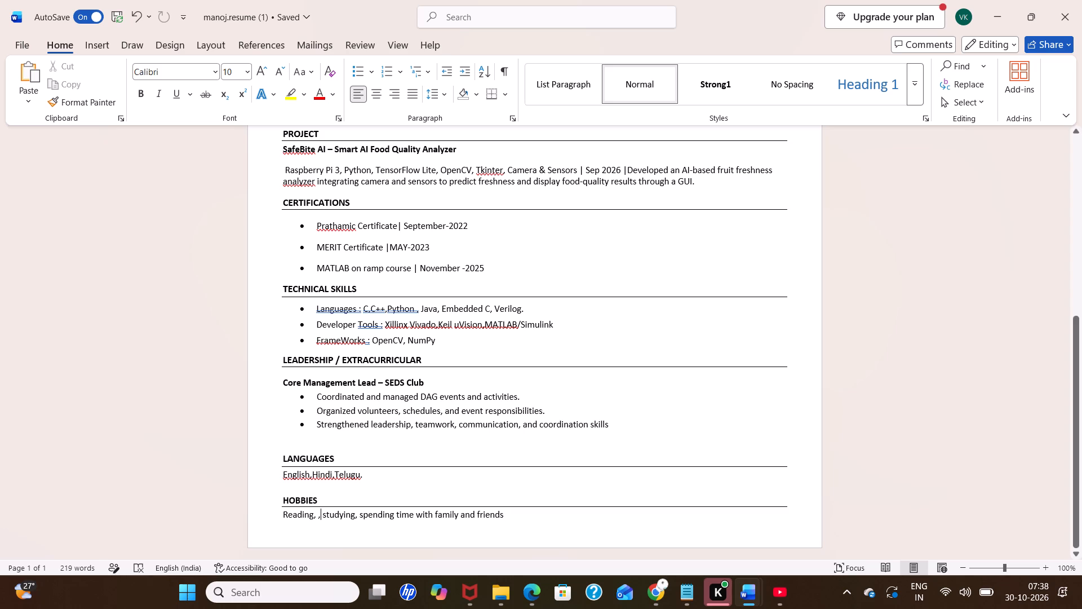
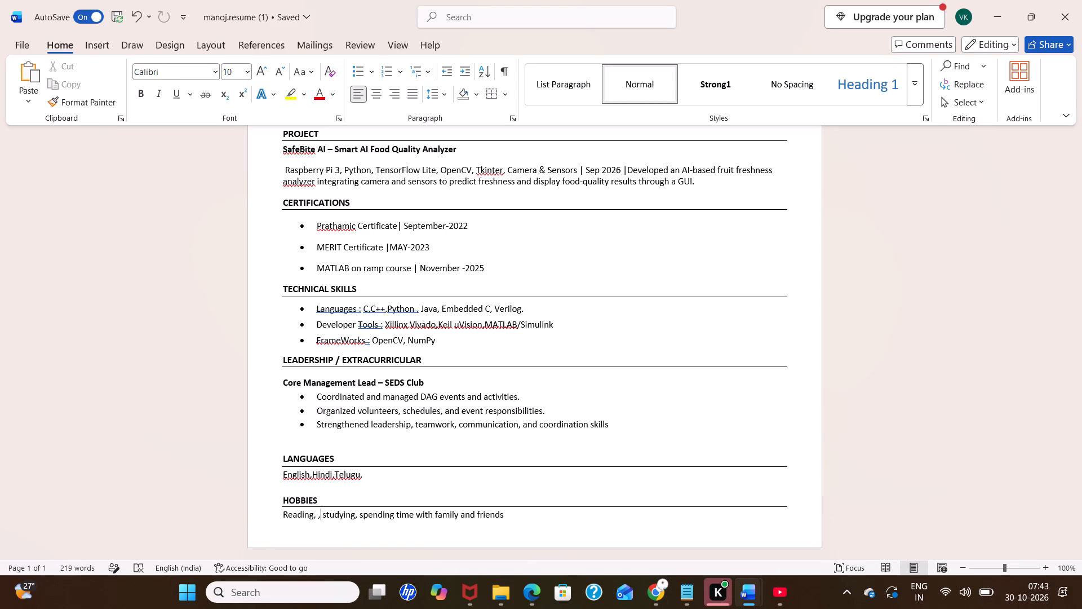
# Insert "Coding and problem-solving," before "studying" in the Hobbies line.
pyautogui.press('c')
pyautogui.write('odin')
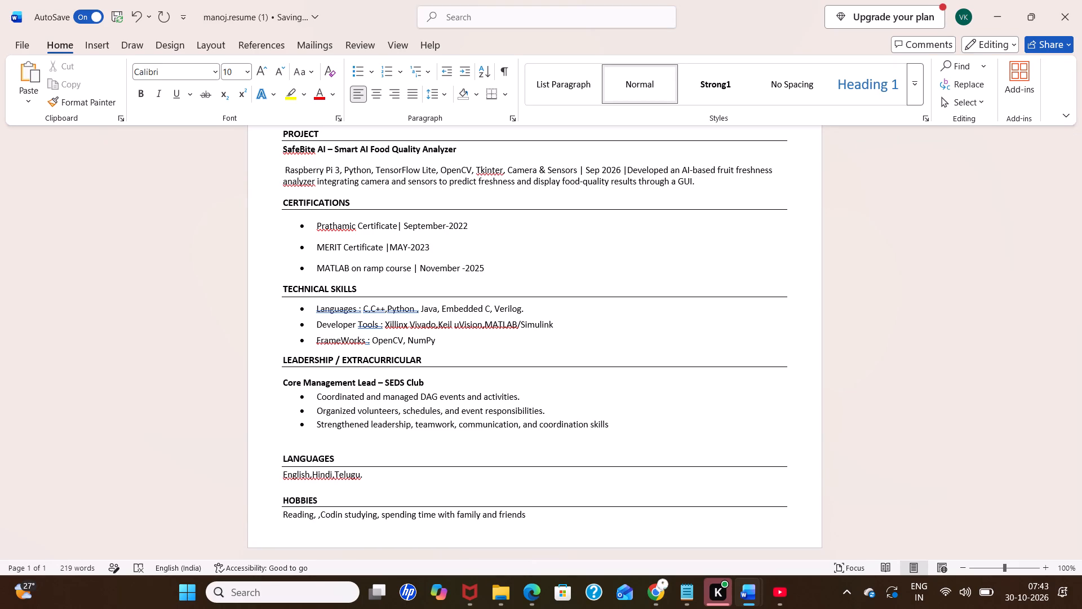
pyautogui.press('g')
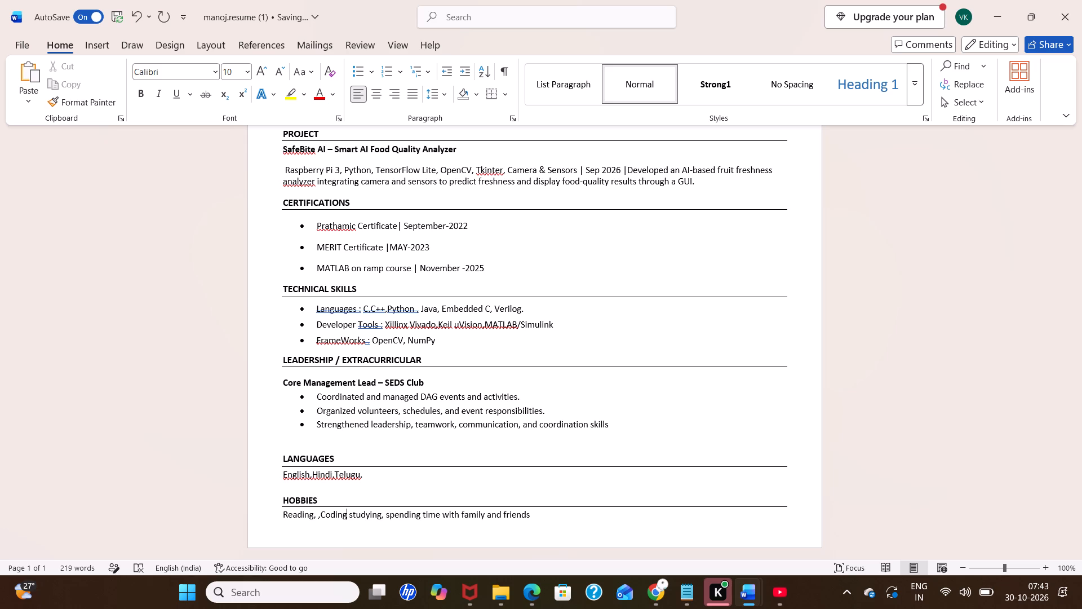
pyautogui.press('space')
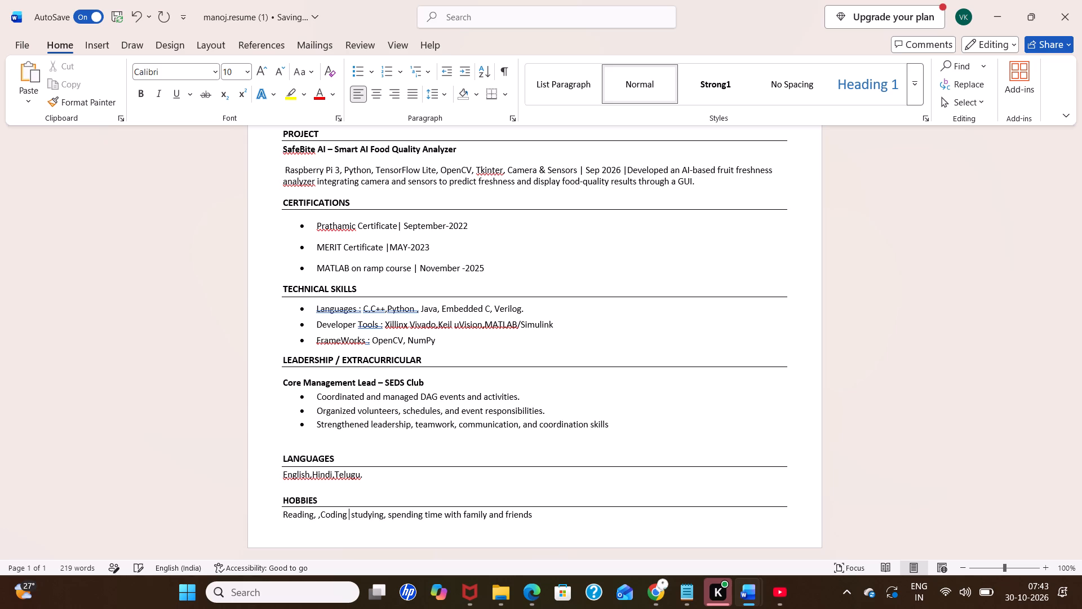
pyautogui.press('a')
pyautogui.press('BackSpace')
pyautogui.press('a')
pyautogui.write('nd')
pyautogui.press('space')
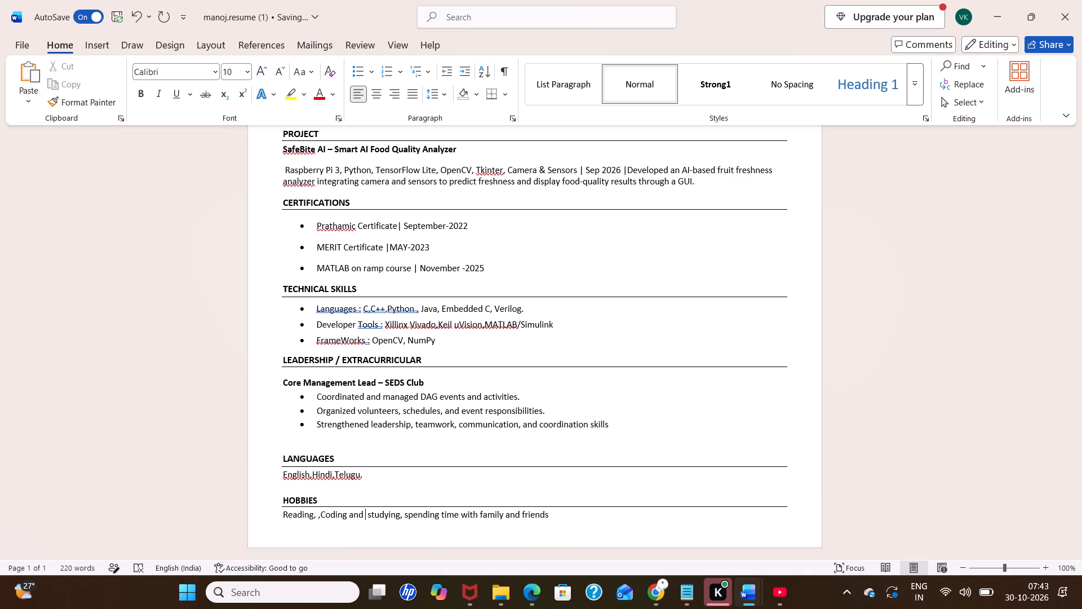
pyautogui.write('pro')
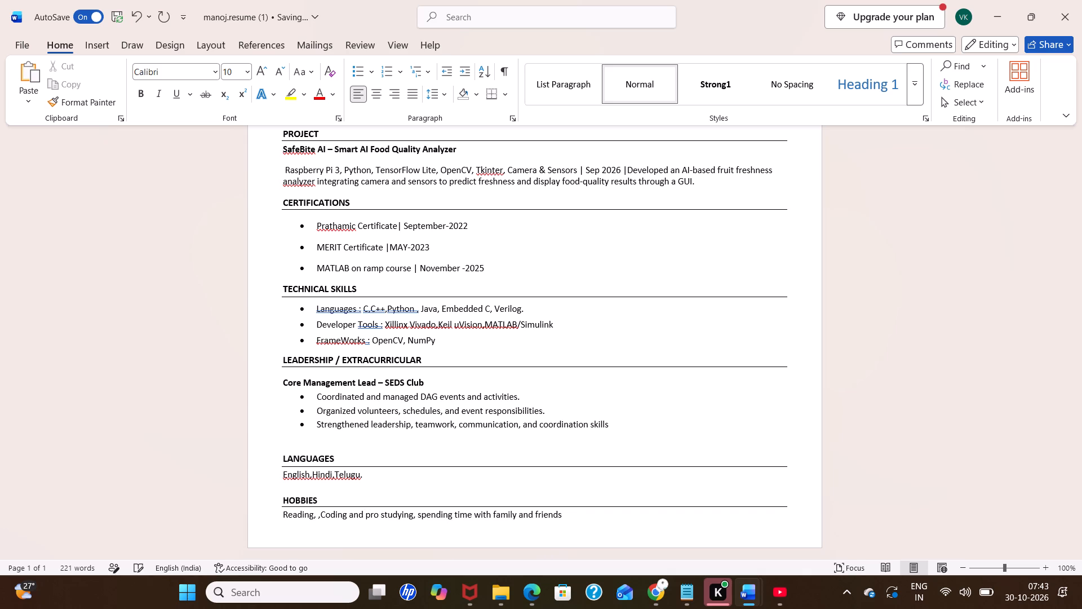
pyautogui.press('b')
pyautogui.write('le')
pyautogui.press('m')
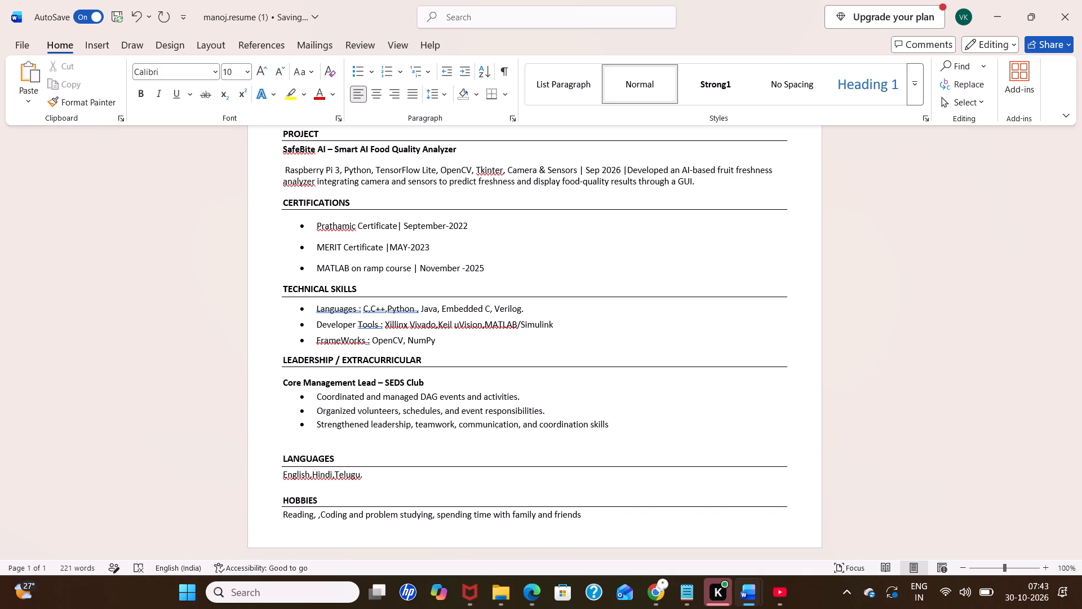
pyautogui.press('-')
pyautogui.press('s')
pyautogui.write('ol')
pyautogui.press('v')
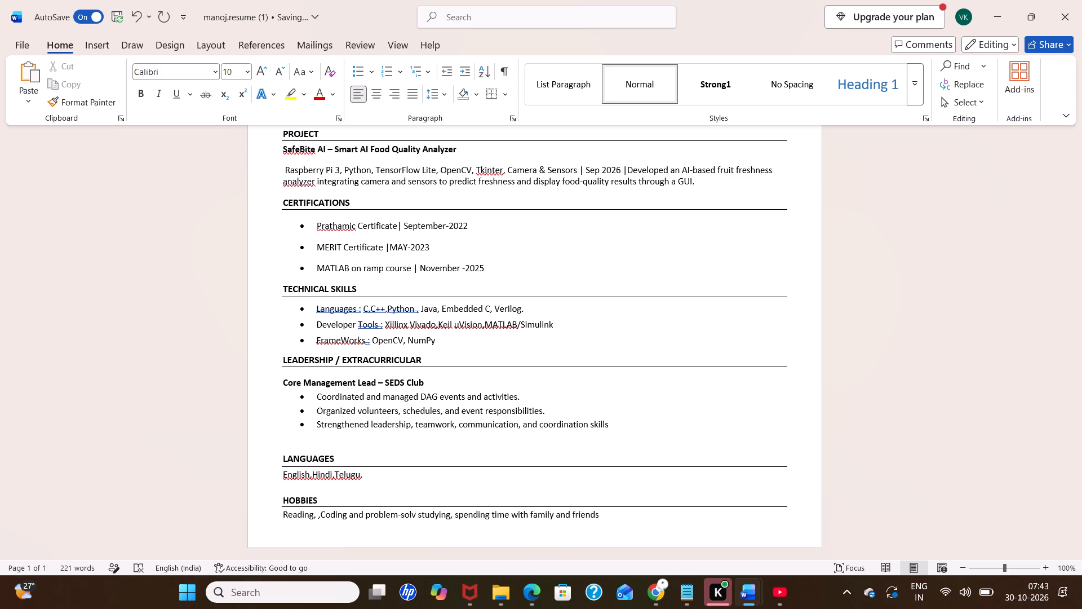
pyautogui.write('ing')
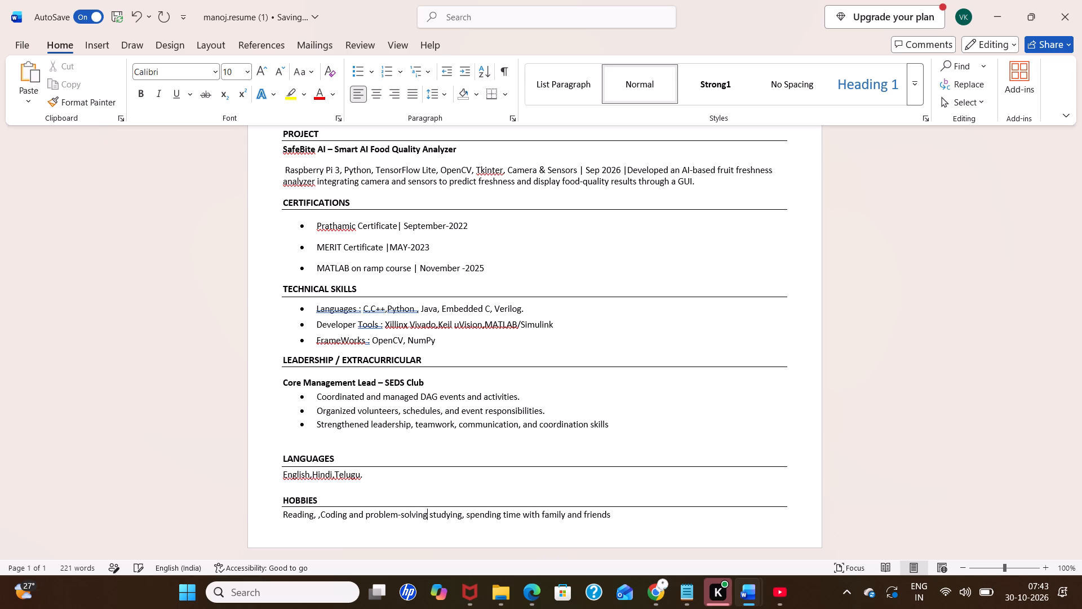
pyautogui.press(',')
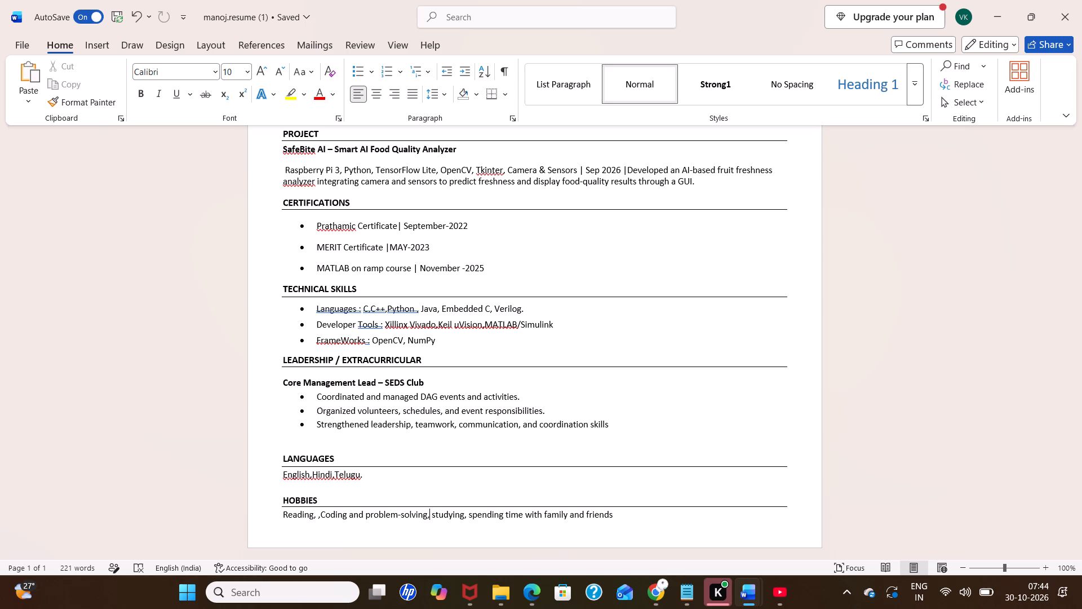
# Delete the entire Prathamic Certificate entry, including its date and bullet, from the Certifications section.
pyautogui.scroll(1, 369, 463)
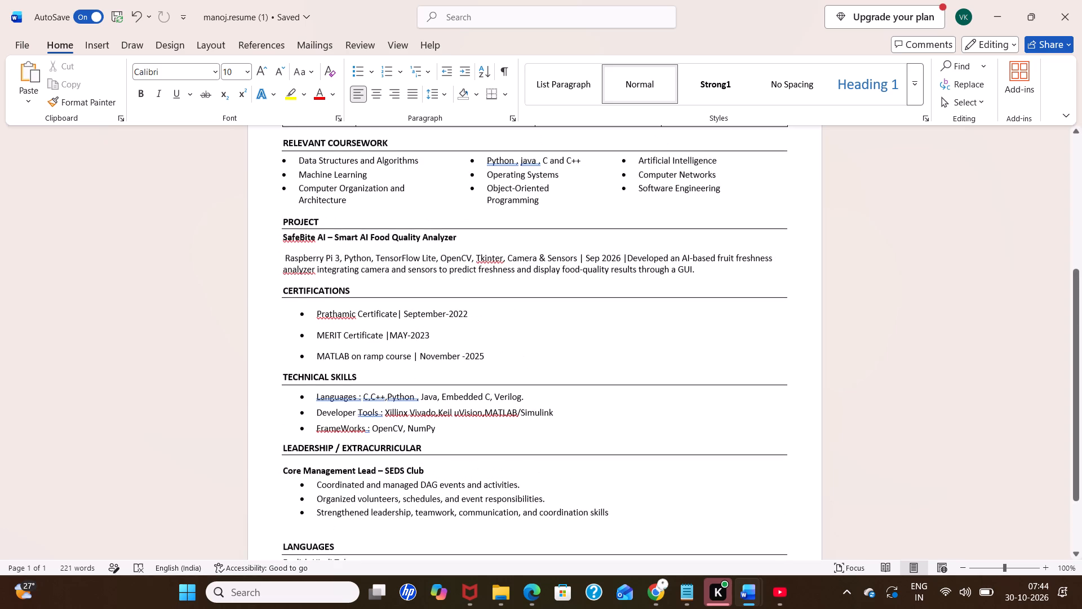
pyautogui.click(396, 314)
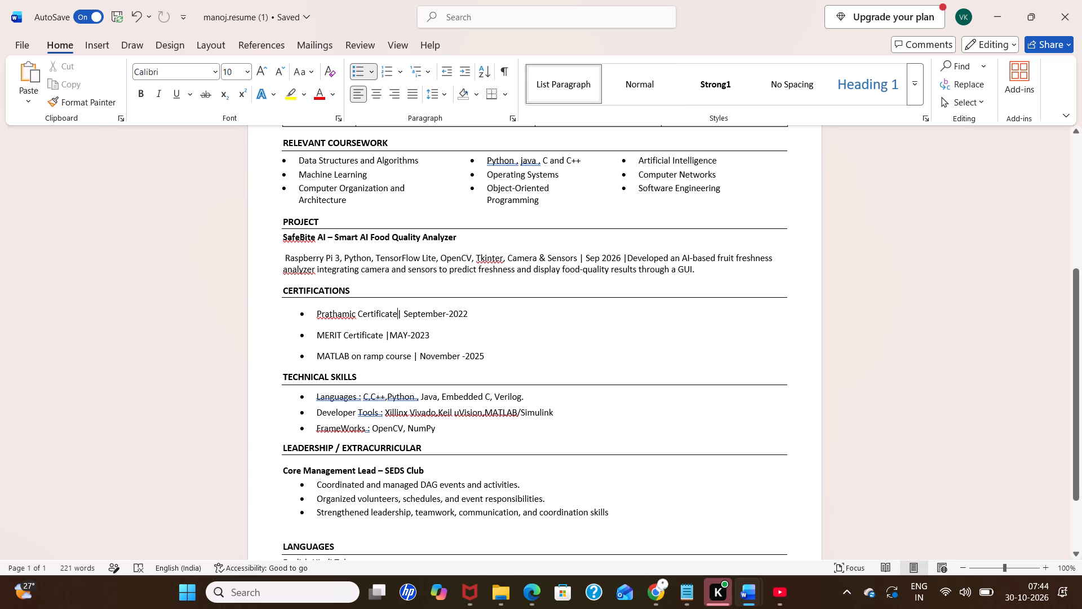
pyautogui.click(356, 314)
pyautogui.press('BackSpace')
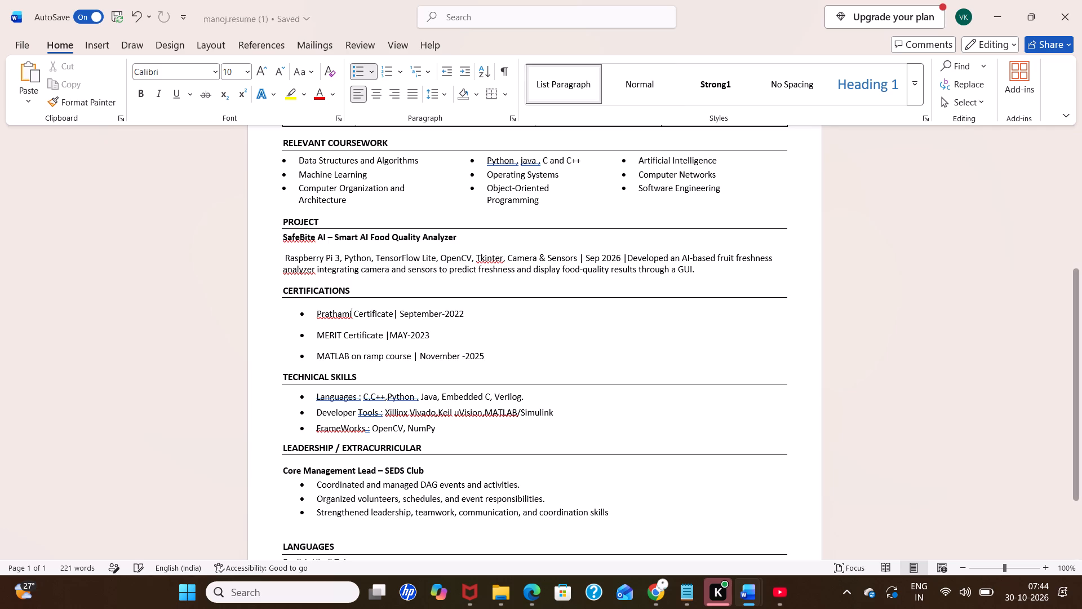
pyautogui.press('BackSpace')
pyautogui.press('BackSpace')
pyautogui.press('BackSpace')
pyautogui.press('BackSpace')
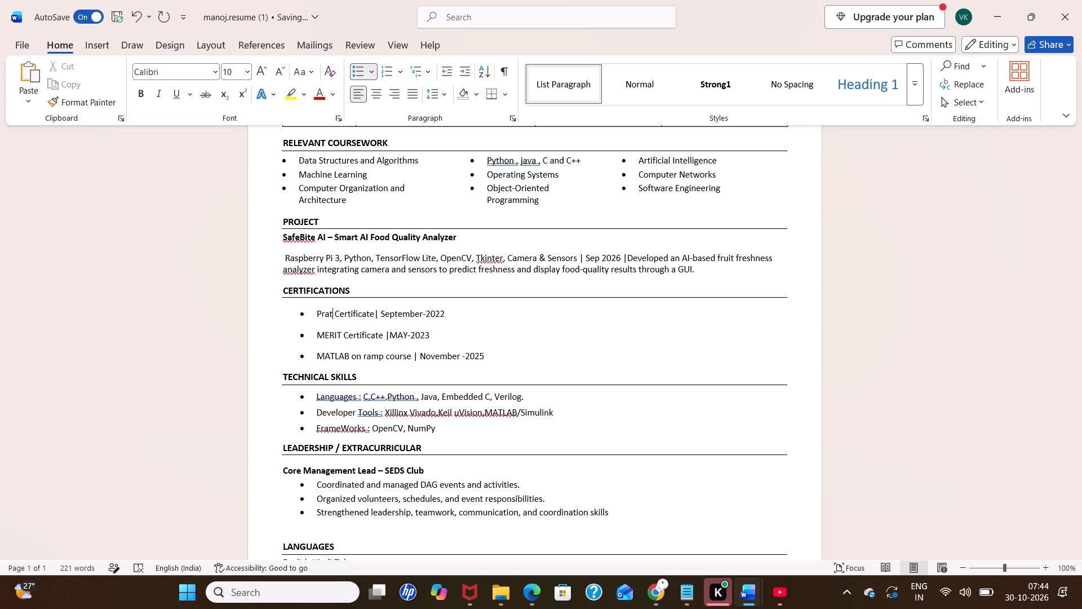
pyautogui.press('BackSpace')
pyautogui.press('BackSpace')
pyautogui.press('BackSpace')
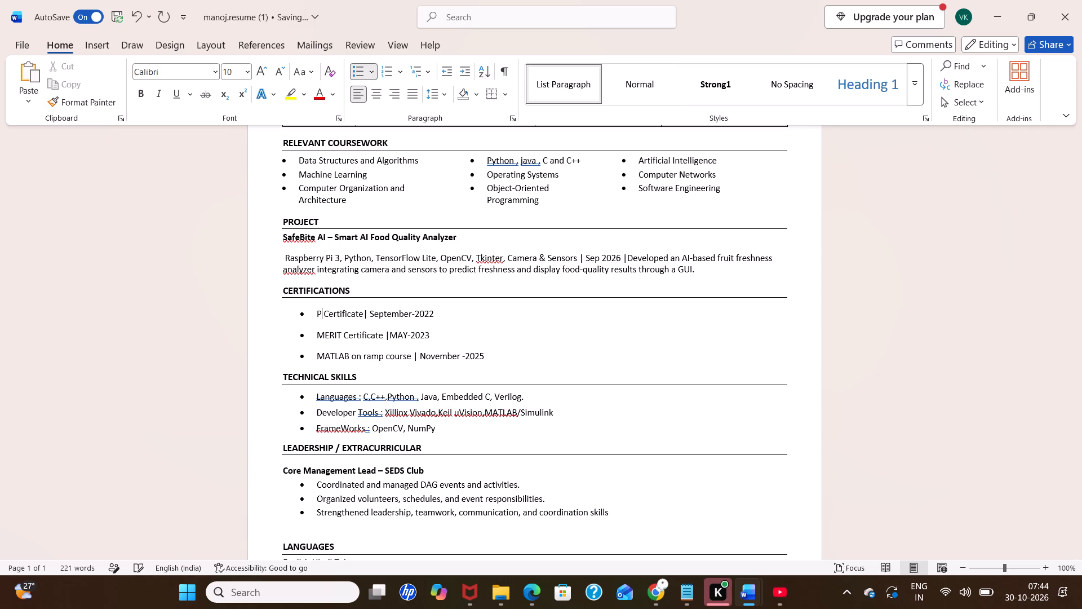
pyautogui.press('BackSpace')
pyautogui.press('BackSpace')
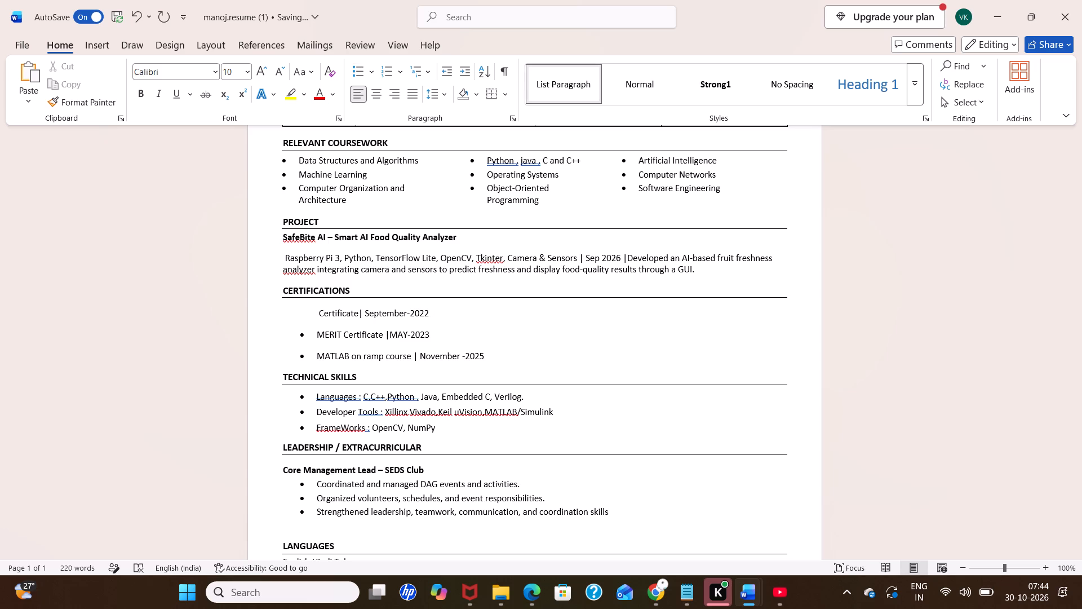
pyautogui.click(432, 313)
pyautogui.press('BackSpace')
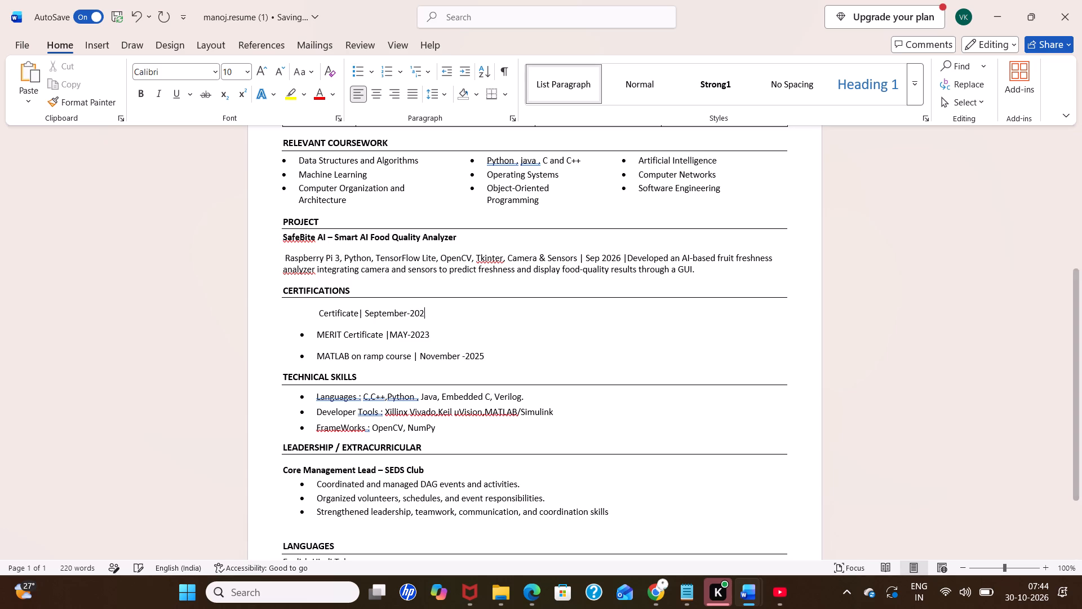
pyautogui.press('BackSpace')
pyautogui.press('BackSpace')
pyautogui.press('BackSpace')
pyautogui.press('BackSpace')
pyautogui.press('BackSpace')
pyautogui.press('BackSpace')
pyautogui.press('BackSpace')
pyautogui.press('BackSpace')
pyautogui.press('BackSpace')
pyautogui.press('BackSpace')
pyautogui.press('BackSpace')
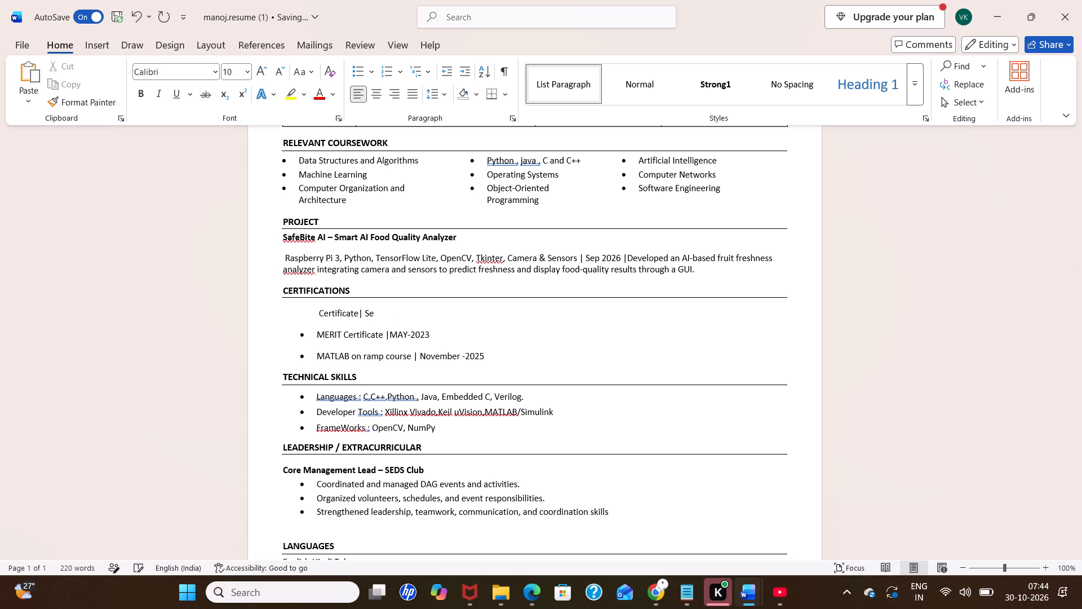
pyautogui.press('BackSpace')
pyautogui.press('BackSpace')
pyautogui.press('BackSpace')
pyautogui.press('BackSpace')
pyautogui.press('BackSpace')
pyautogui.press('BackSpace')
pyautogui.press('BackSpace')
pyautogui.press('BackSpace')
pyautogui.press('BackSpace')
pyautogui.press('BackSpace')
pyautogui.press('BackSpace')
pyautogui.press('BackSpace')
pyautogui.press('BackSpace')
pyautogui.press('BackSpace')
pyautogui.press('BackSpace')
pyautogui.press('BackSpace')
pyautogui.press('BackSpace')
pyautogui.press('BackSpace')
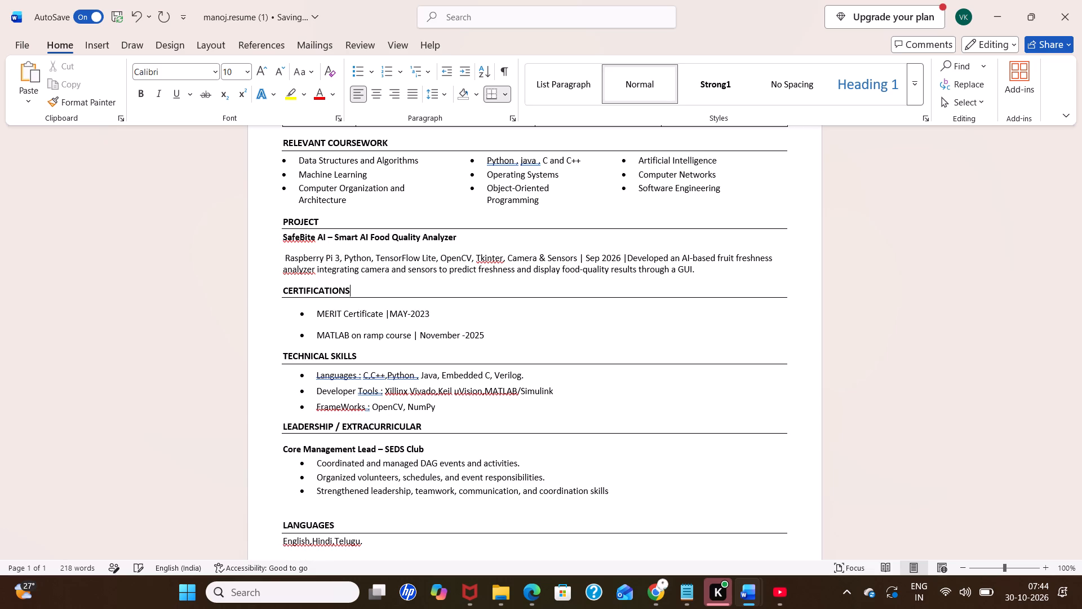
# Add a new bullet reading "AI Tools Certificate" after the MATLAB on ramp course entry in the Certifications section.
pyautogui.click(315, 315)
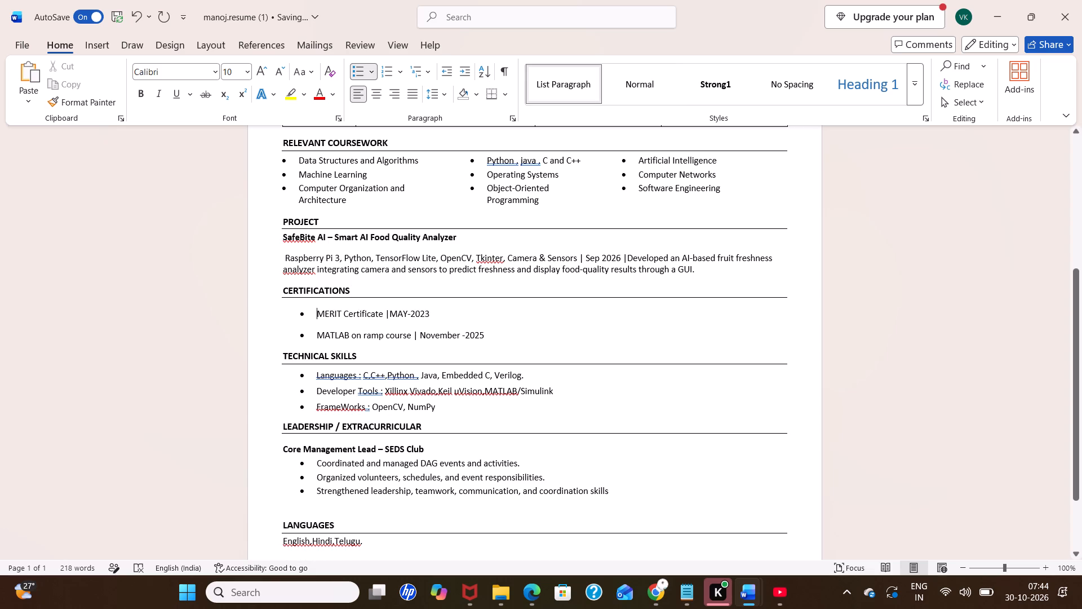
pyautogui.click(433, 312)
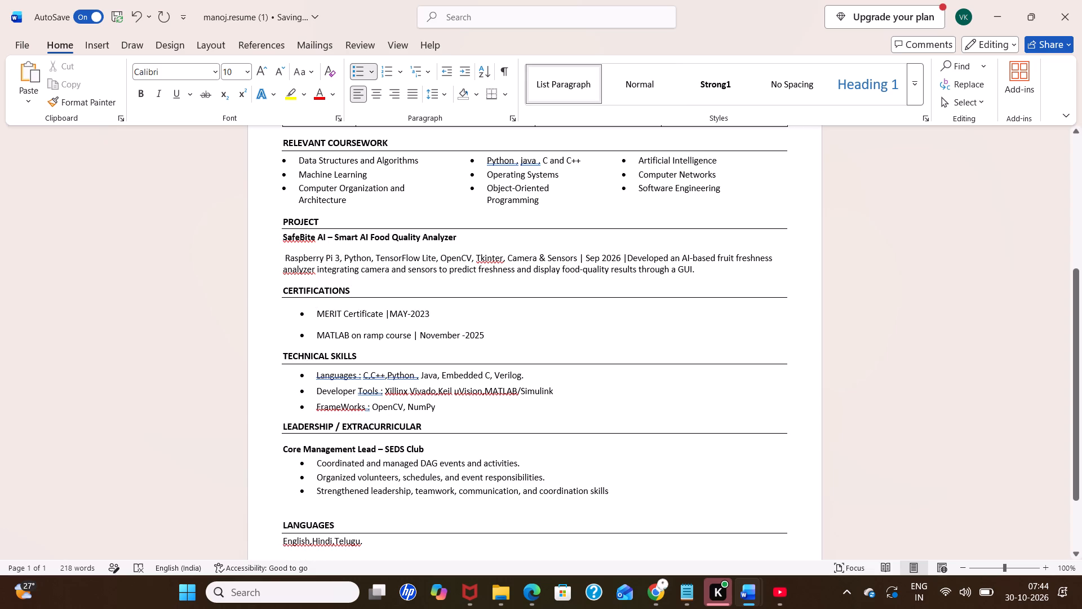
pyautogui.click(490, 331)
pyautogui.press('Return')
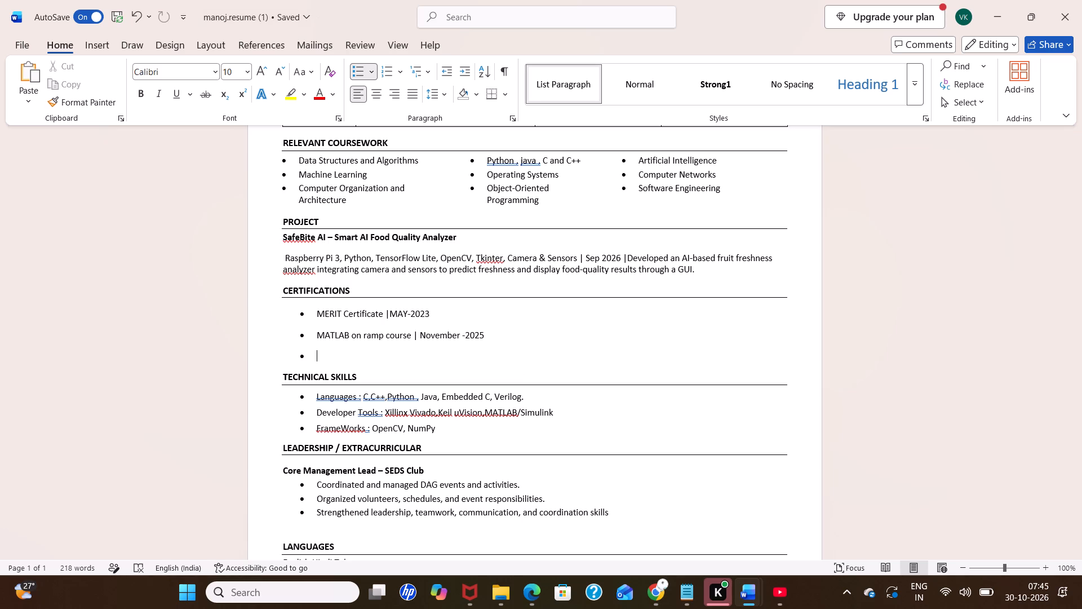
pyautogui.press('a')
pyautogui.press('i')
pyautogui.press('space')
pyautogui.press('t')
pyautogui.write('ool')
pyautogui.write('s')
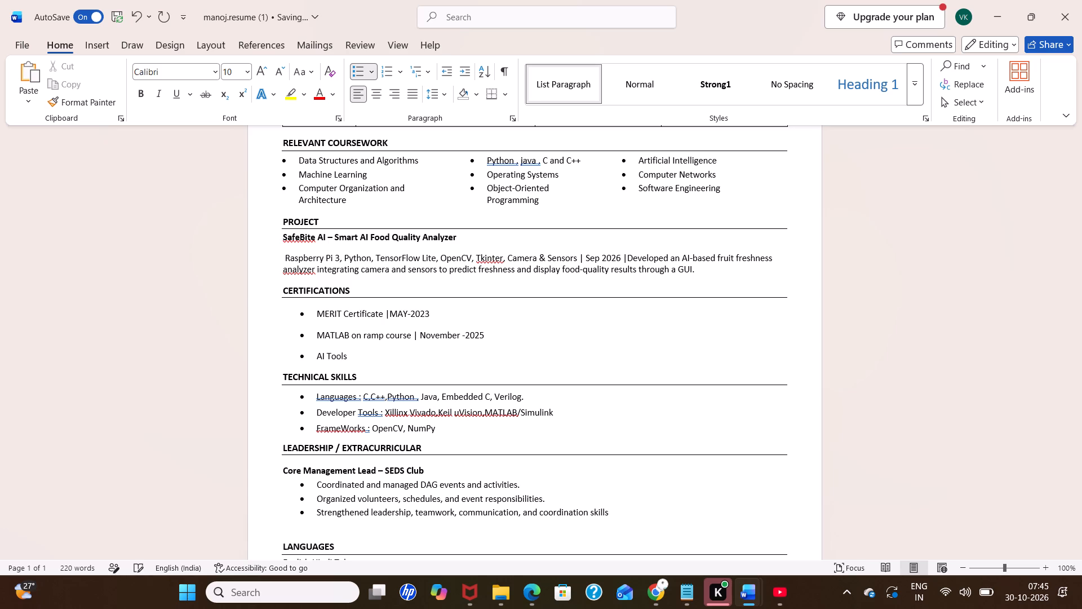
pyautogui.press('space')
pyautogui.press('c')
pyautogui.write('ertifi')
pyautogui.write('cate')
# Append the date "| December-2025" to the AI Tools Certificate entry.
pyautogui.press('space')
pyautogui.hotkey('shift', '|')
pyautogui.press('space')
pyautogui.press('a')
pyautogui.press('BackSpace')
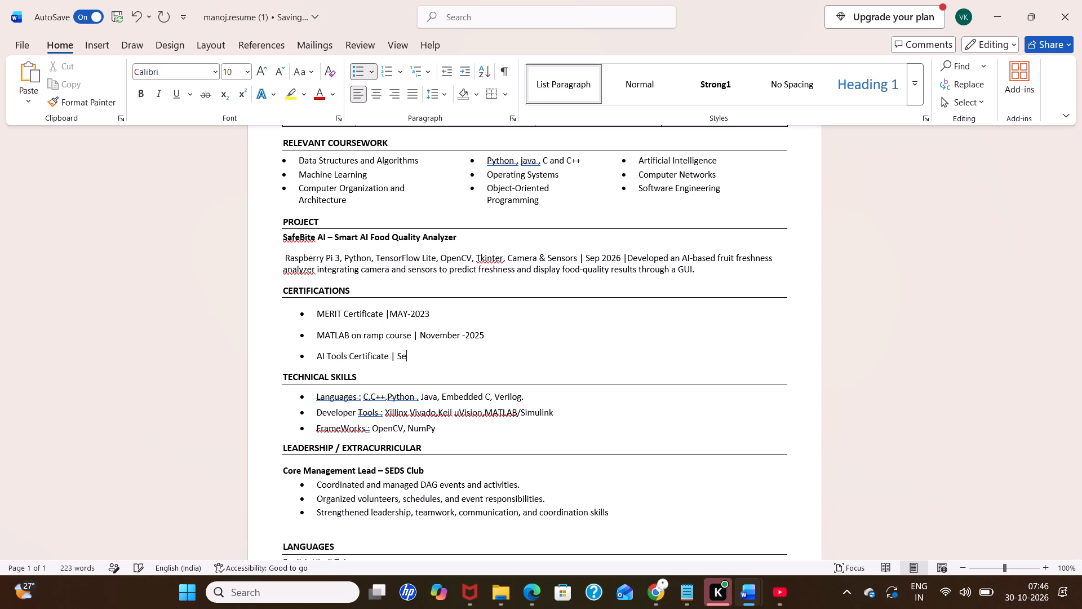
pyautogui.press('BackSpace')
pyautogui.press('BackSpace')
pyautogui.press('BackSpace')
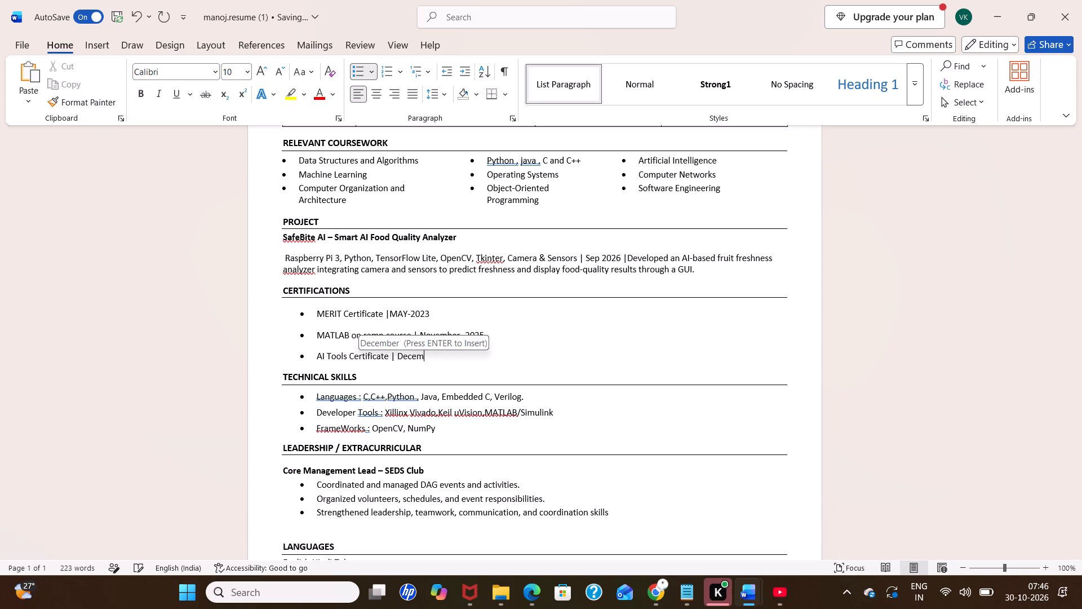
pyautogui.press('BackSpace')
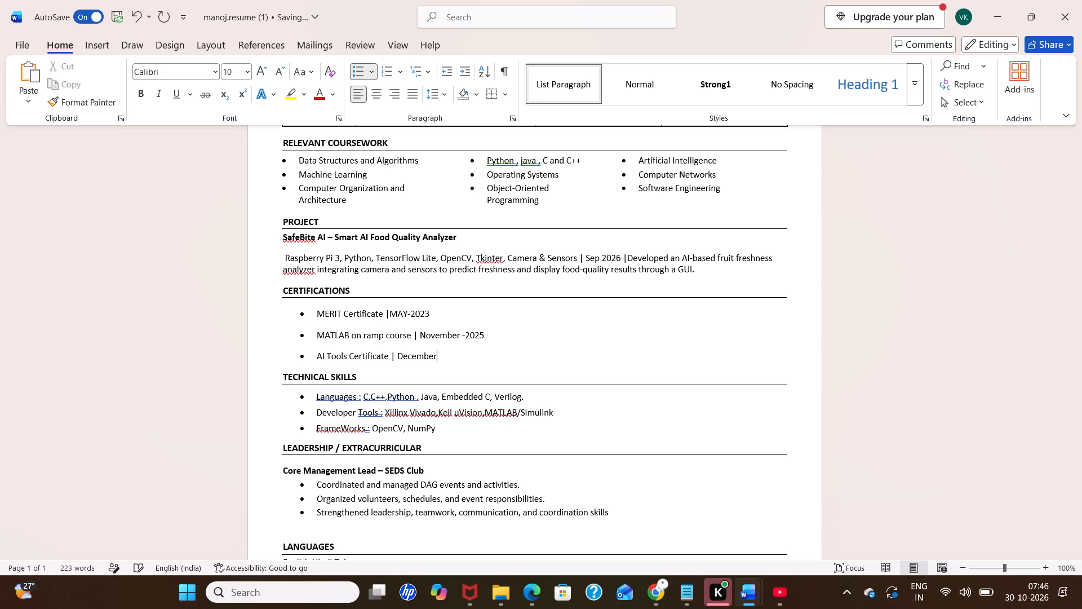
pyautogui.write('-2025')
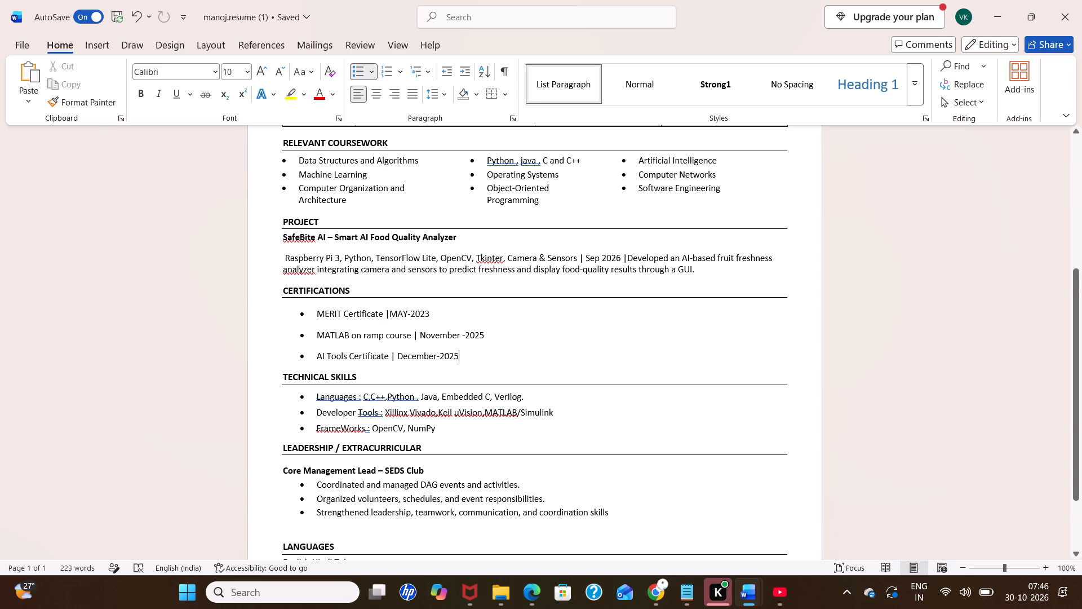
# Delete "spending time with family and friends" from the end of the Hobbies line.
pyautogui.scroll(-1, 431, 472)
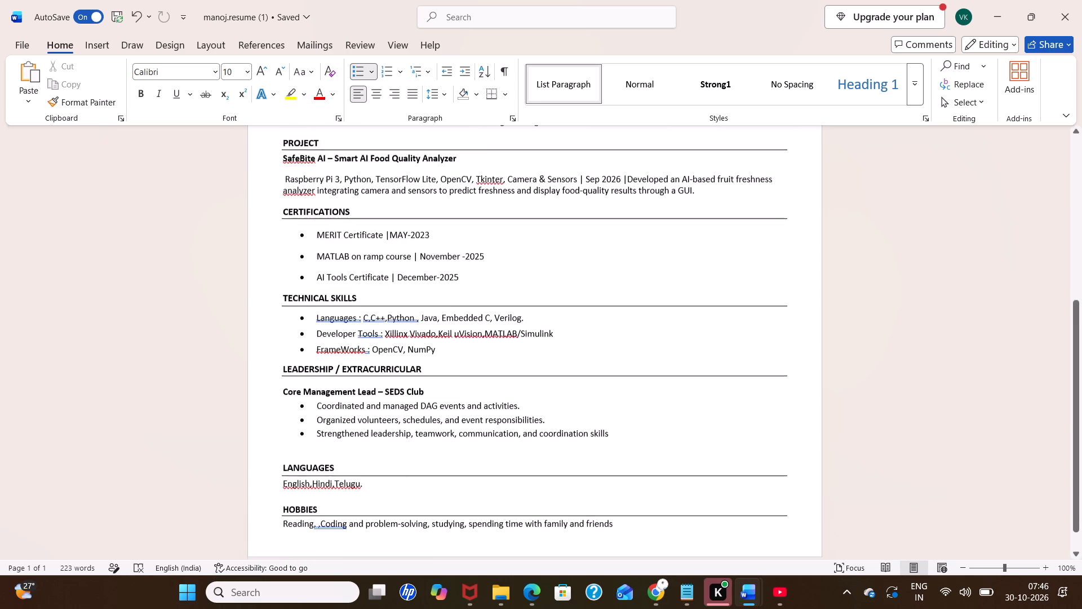
pyautogui.scroll(-1, 431, 472)
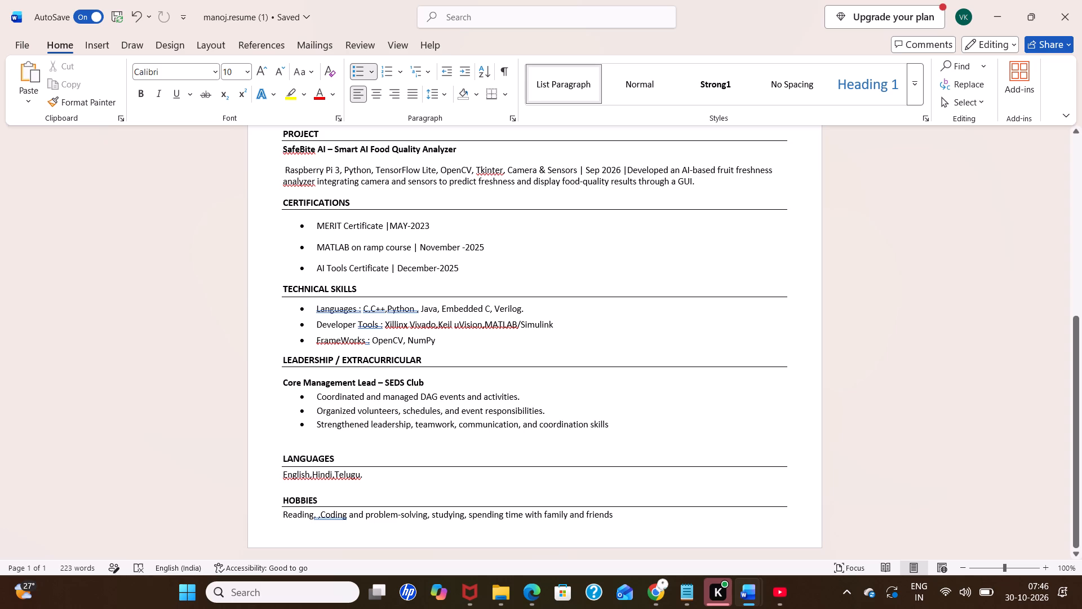
pyautogui.click(617, 512)
pyautogui.press('BackSpace')
pyautogui.press('BackSpace')
pyautogui.press('BackSpace')
pyautogui.press('BackSpace')
pyautogui.press('BackSpace')
pyautogui.press('BackSpace')
pyautogui.press('BackSpace')
pyautogui.press('BackSpace')
pyautogui.press('BackSpace')
pyautogui.press('BackSpace')
pyautogui.press('BackSpace')
pyautogui.press('BackSpace')
pyautogui.press('BackSpace')
pyautogui.press('BackSpace')
pyautogui.press('BackSpace')
pyautogui.press('BackSpace')
pyautogui.press('BackSpace')
pyautogui.press('BackSpace')
pyautogui.press('BackSpace')
pyautogui.press('BackSpace')
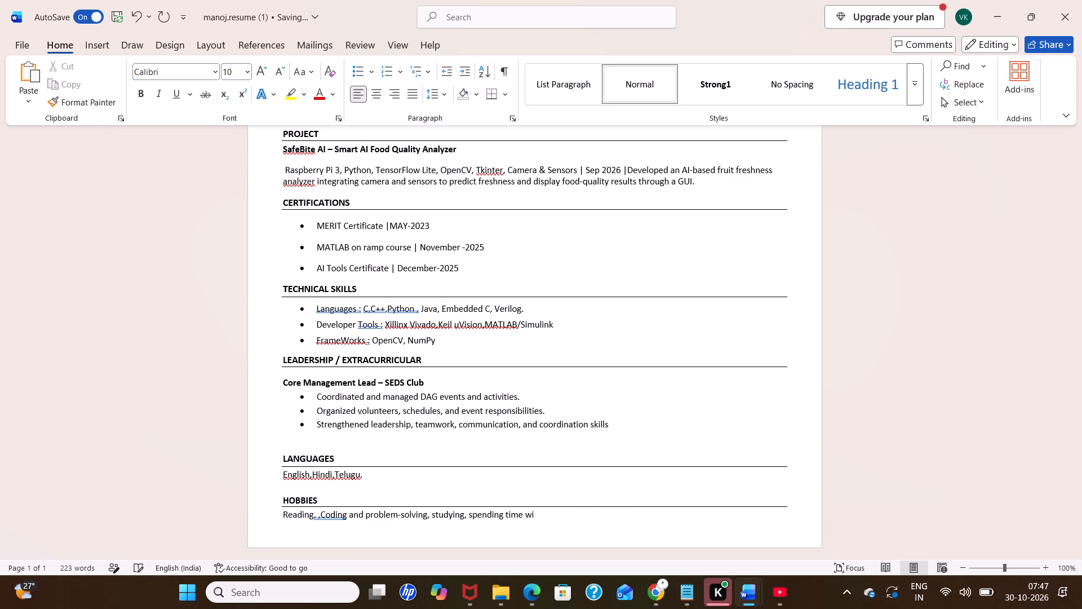
pyautogui.press('BackSpace')
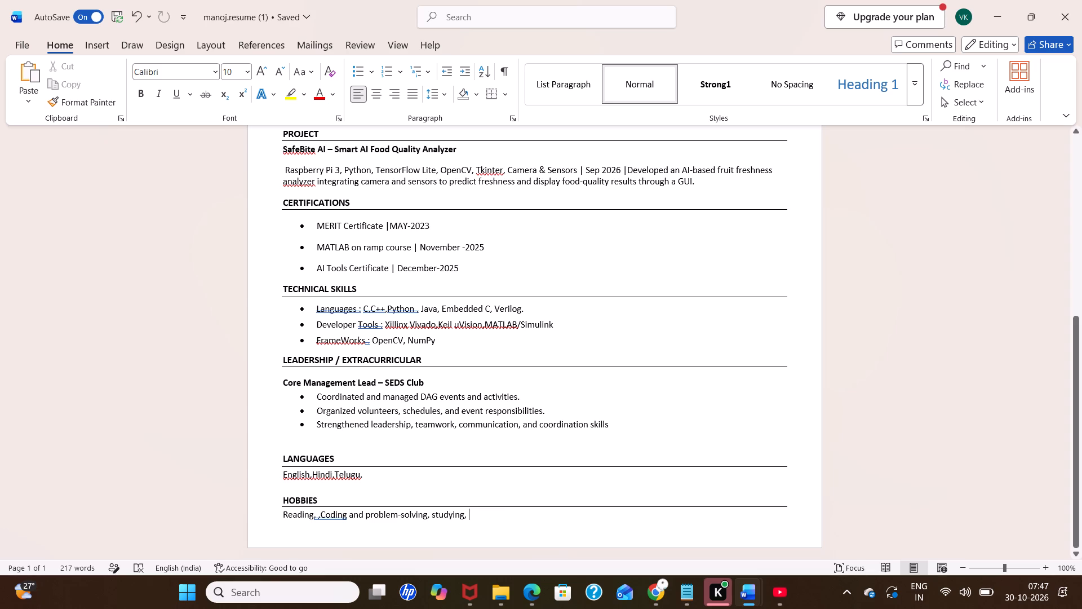
# Replace "Reading" with "Drawing" at the start of the Hobbies line.
pyautogui.click(313, 515)
pyautogui.press('BackSpace')
pyautogui.press('BackSpace')
pyautogui.press('BackSpace')
pyautogui.press('BackSpace')
pyautogui.press('BackSpace')
pyautogui.press('BackSpace')
pyautogui.press('BackSpace')
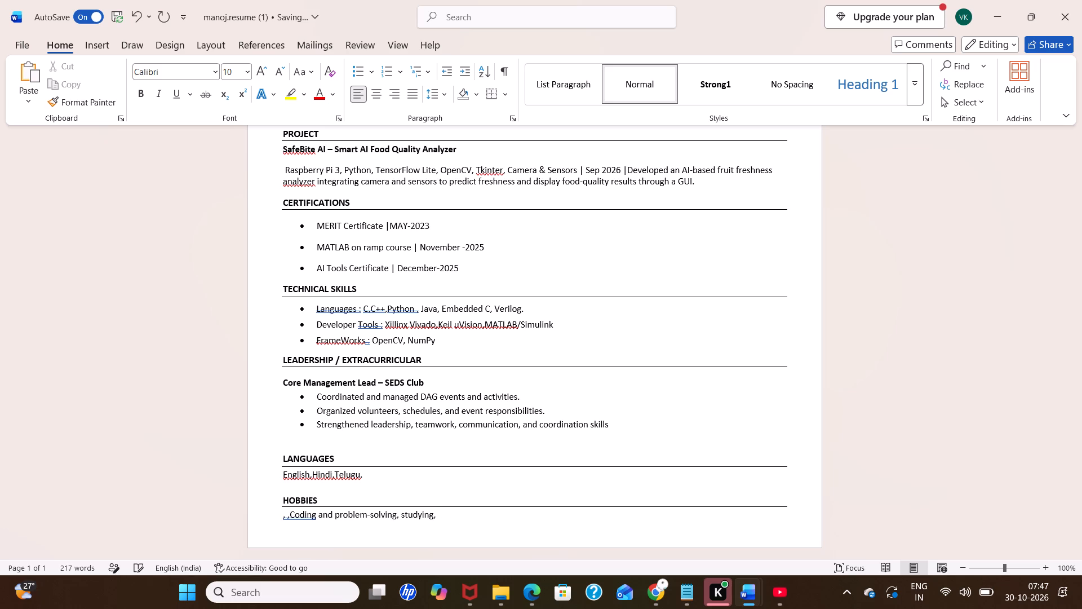
pyautogui.press('d')
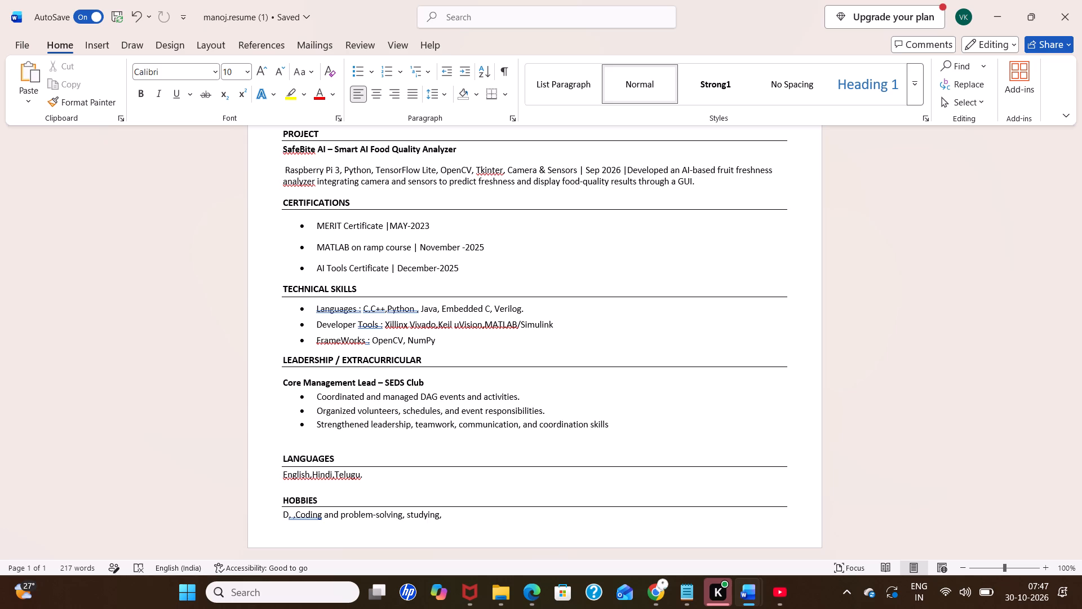
pyautogui.write('ra')
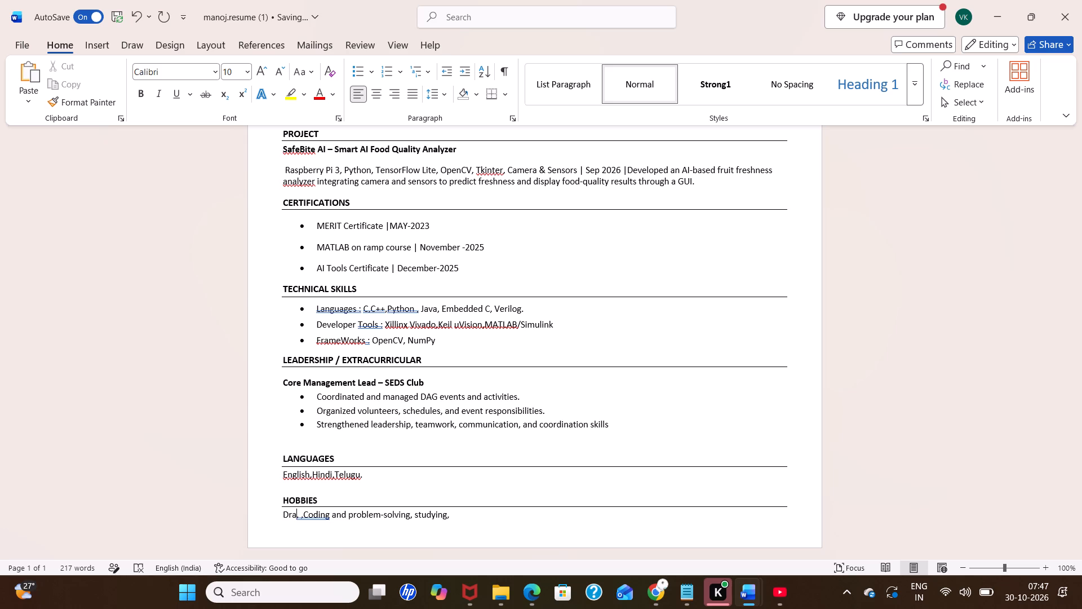
pyautogui.write('wing')
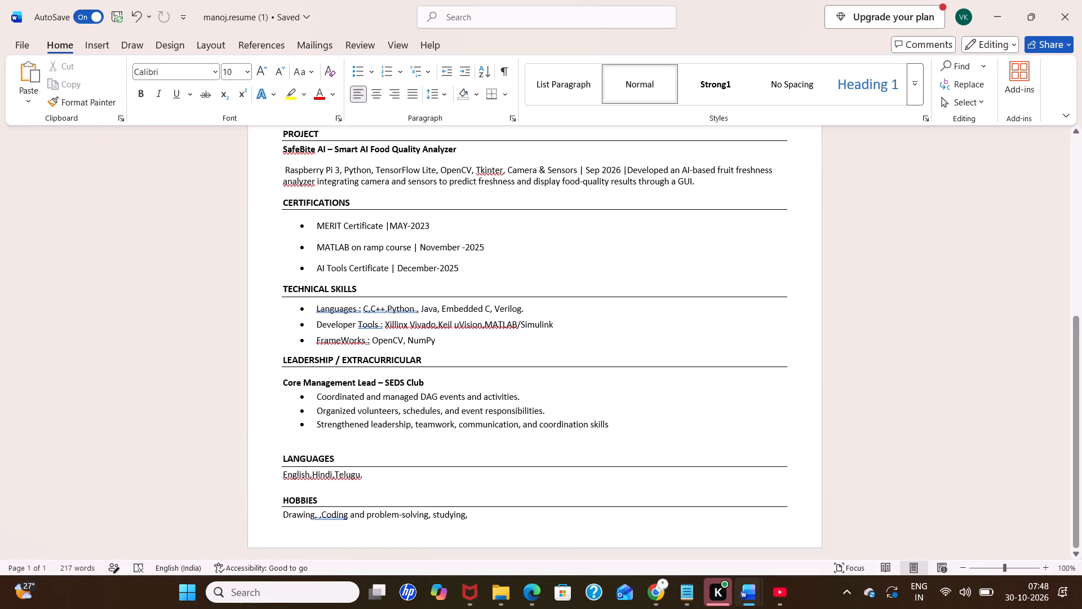
# Replace "DAG" with "SEDS" in the first bullet under Core Management Lead – SEDS Club.
pyautogui.click(436, 392)
pyautogui.press('BackSpace')
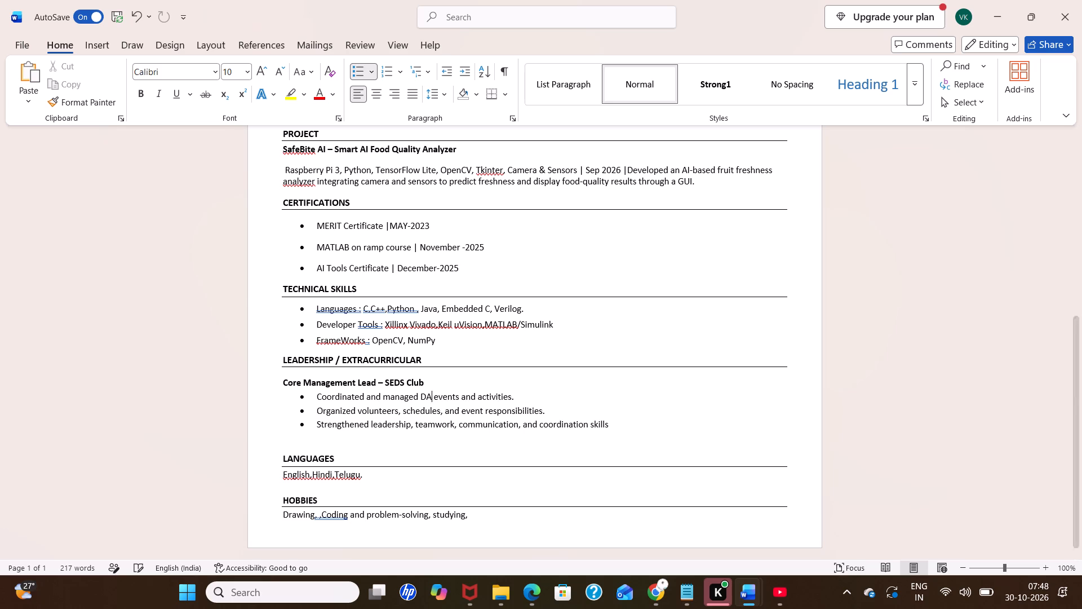
pyautogui.press('BackSpace')
pyautogui.press('BackSpace')
pyautogui.write('SEDS')
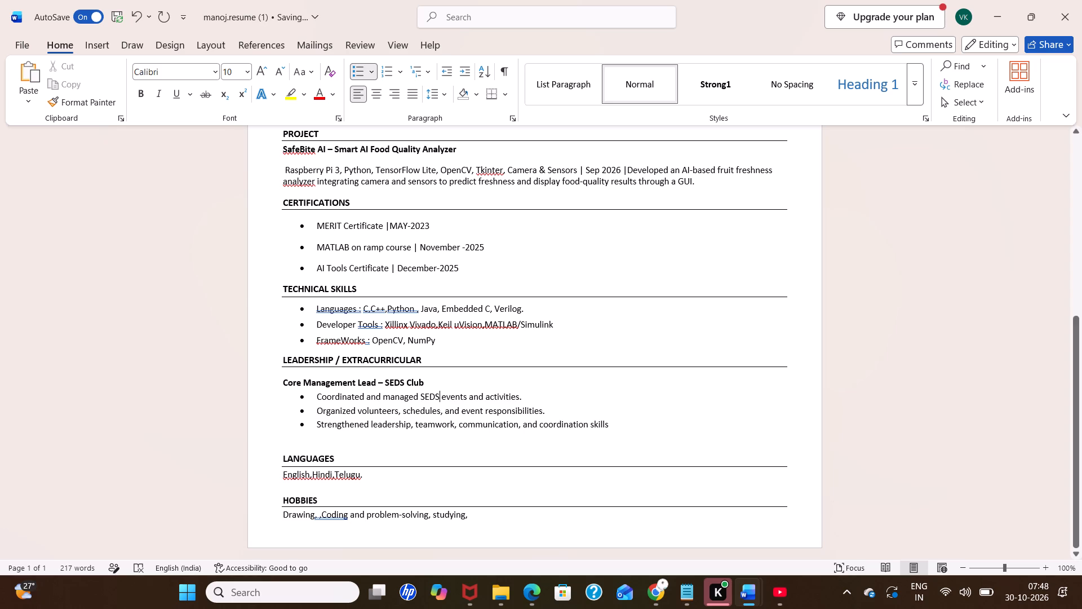
# Replace "SRI CHAITANYA" with "SASI EM" in the Intermediate row's institution in the Education table.
pyautogui.scroll(1, 419, 425)
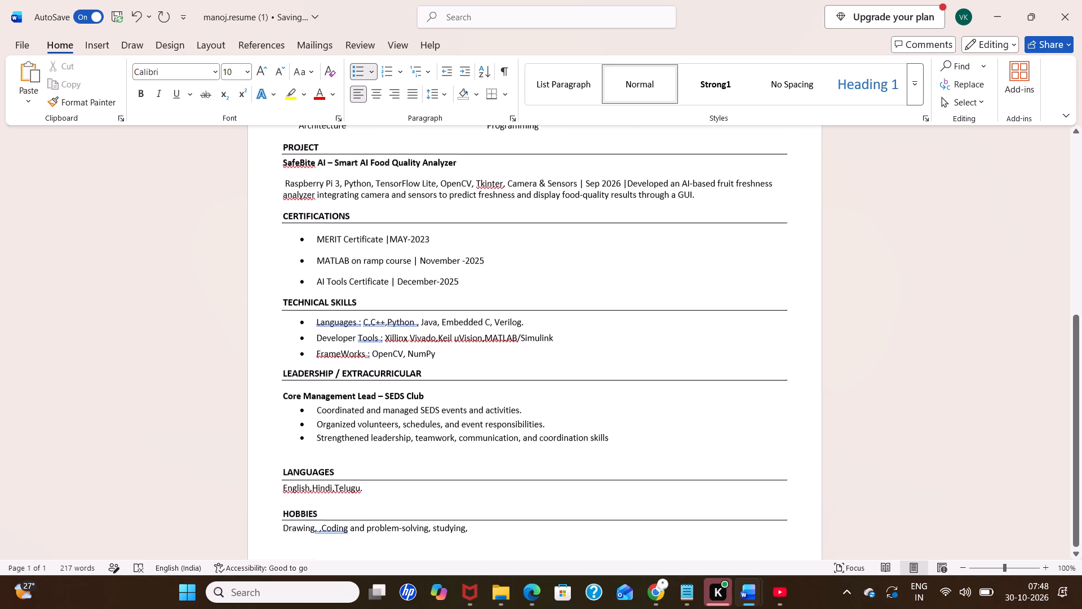
pyautogui.scroll(2, 419, 425)
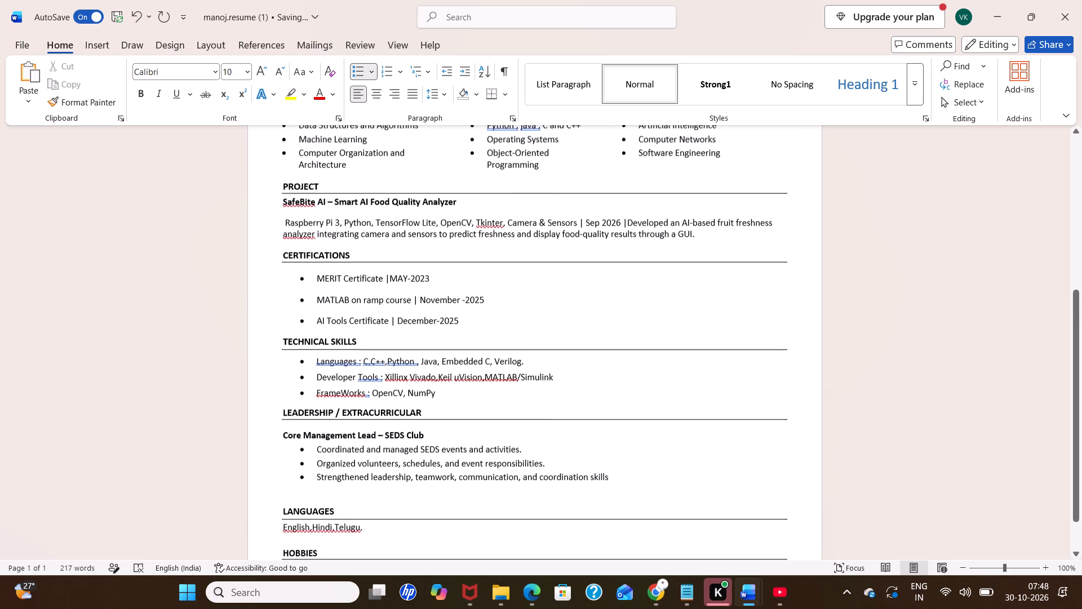
pyautogui.scroll(1, 419, 425)
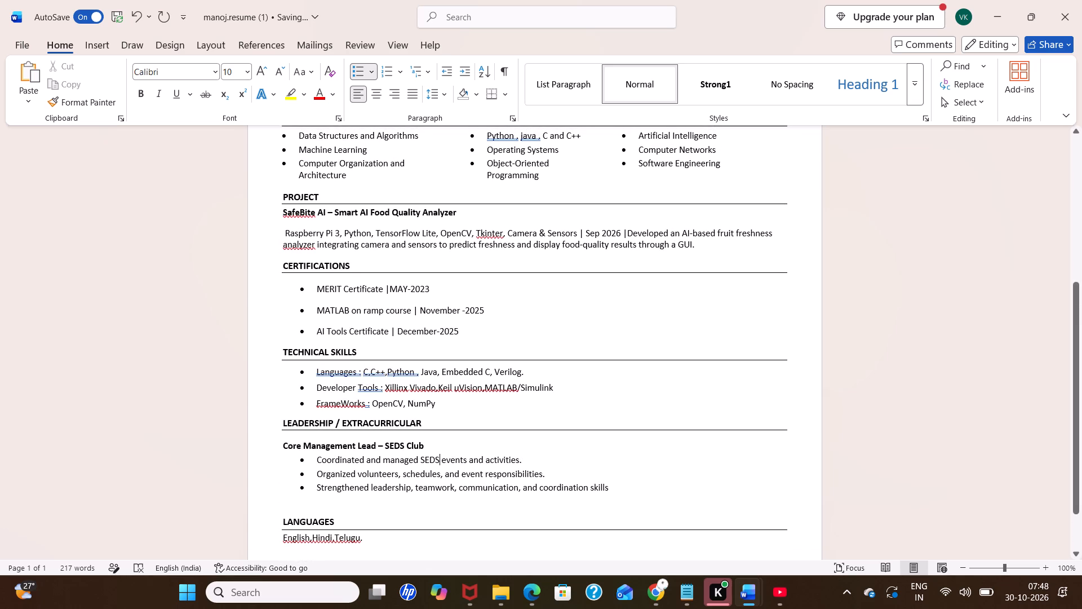
pyautogui.scroll(1, 419, 371)
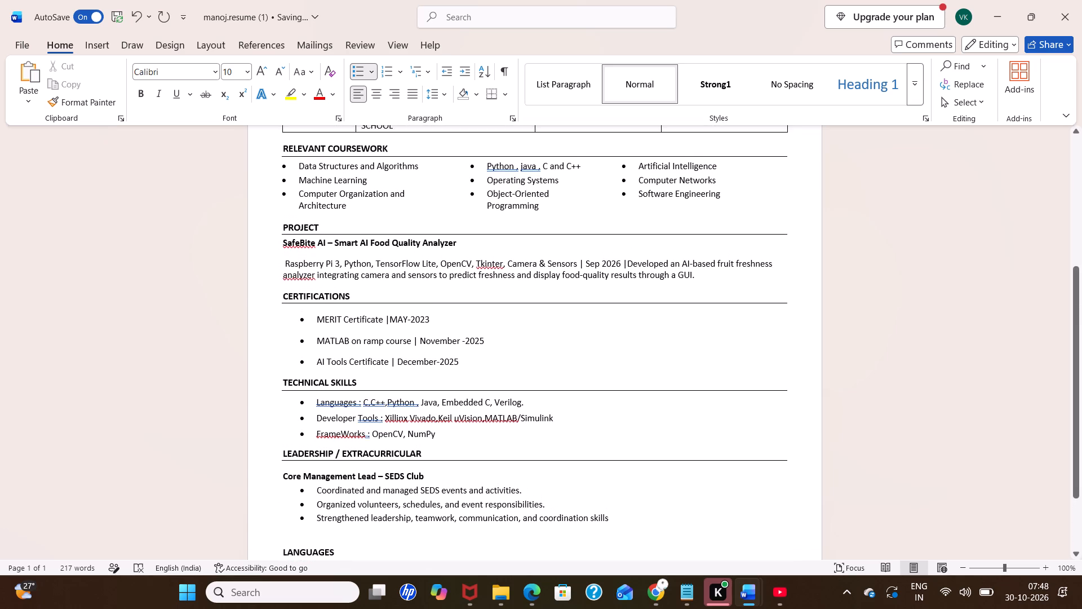
pyautogui.scroll(2, 419, 371)
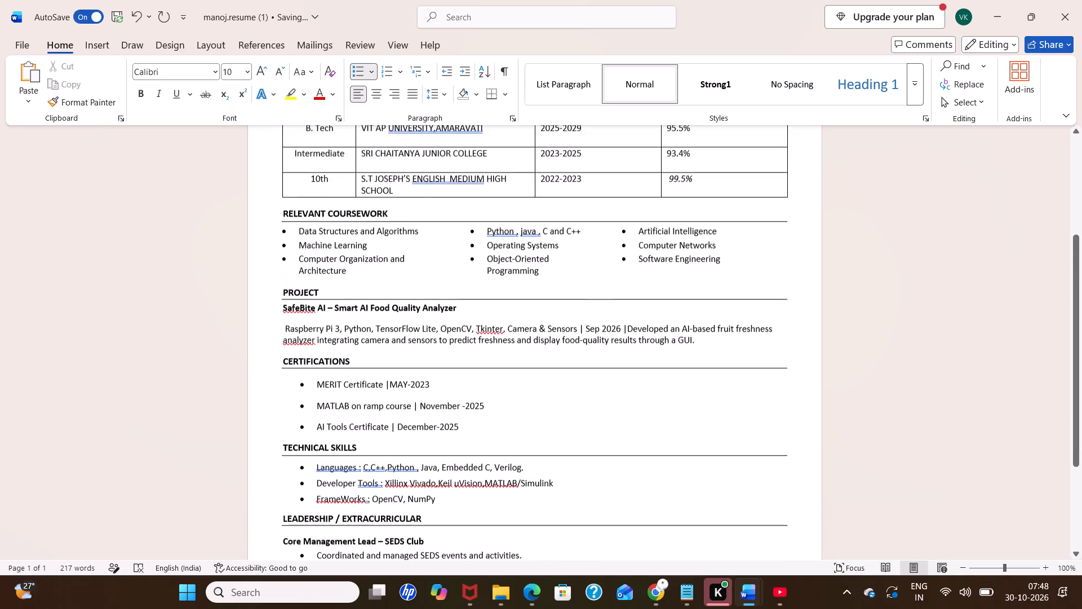
pyautogui.scroll(4, 419, 371)
pyautogui.moveTo(419, 371); pyautogui.dragTo(475, 299)
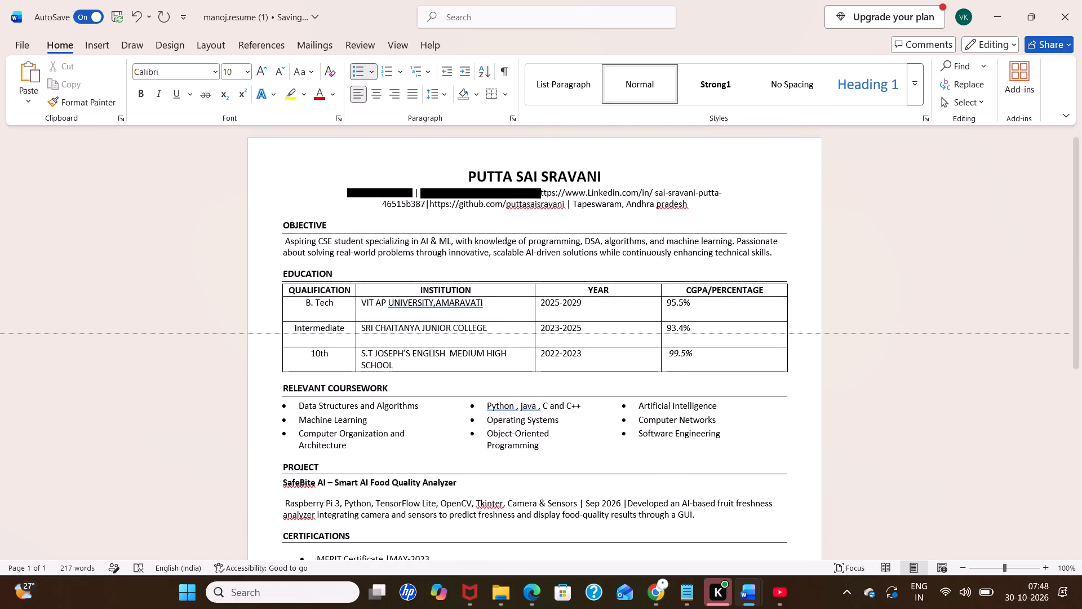
pyautogui.moveTo(475, 299); pyautogui.dragTo(426, 328)
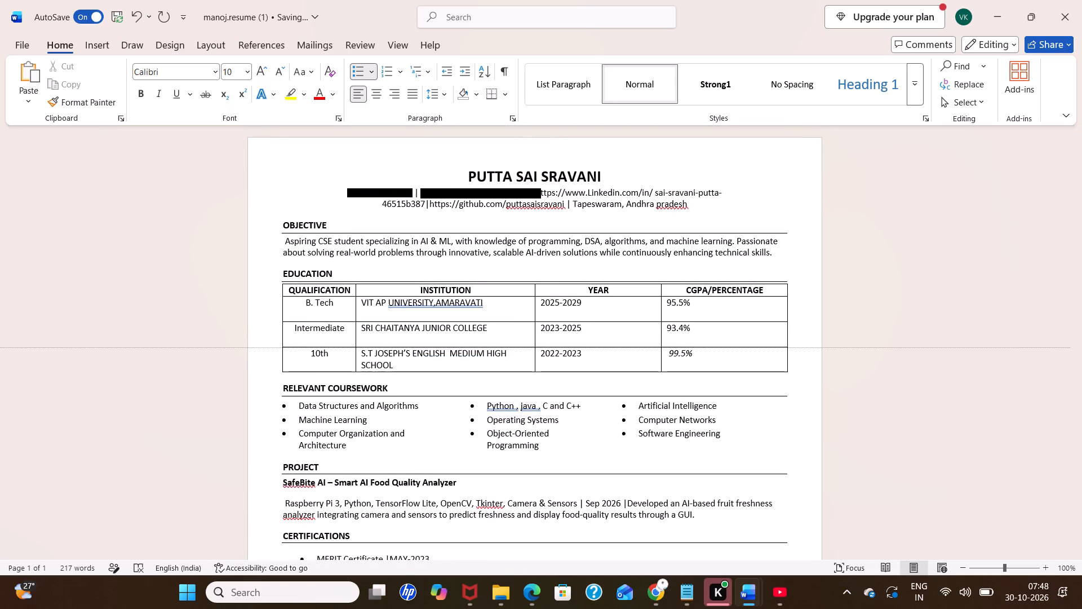
pyautogui.moveTo(426, 328); pyautogui.dragTo(421, 326)
pyautogui.click(421, 326)
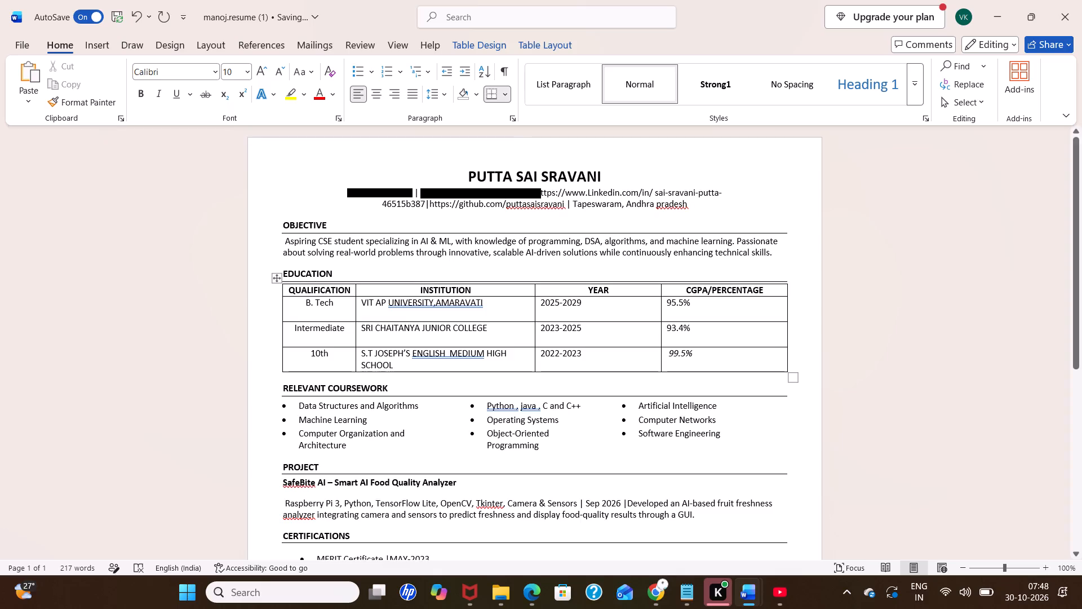
pyautogui.press('Left')
pyautogui.press('BackSpace')
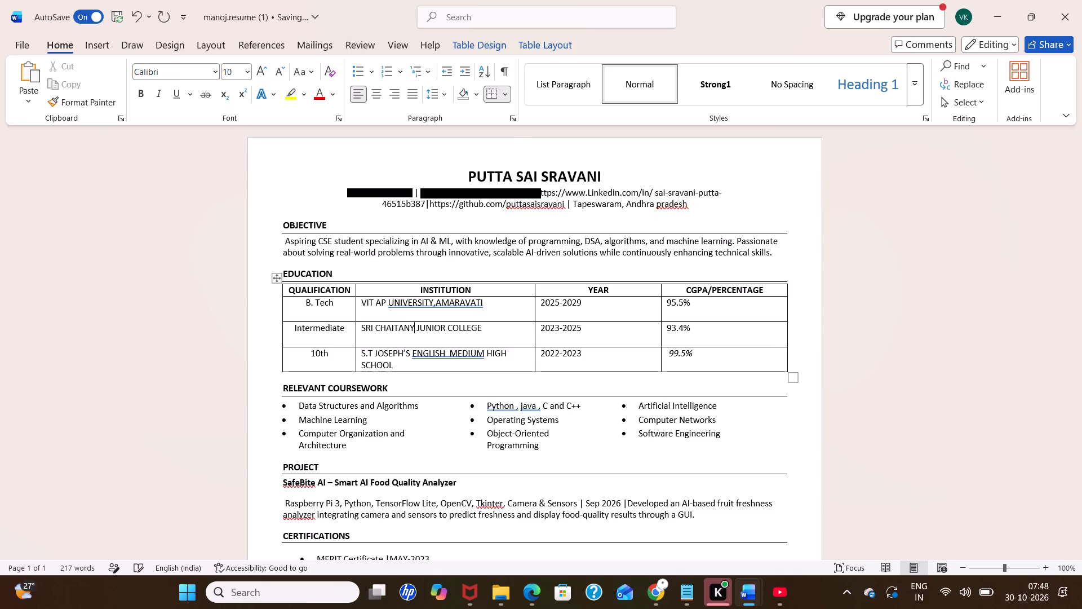
pyautogui.press('BackSpace')
pyautogui.press('BackSpace')
pyautogui.press('BackSpace')
pyautogui.press('BackSpace')
pyautogui.press('BackSpace')
pyautogui.press('BackSpace')
pyautogui.press('BackSpace')
pyautogui.press('BackSpace')
pyautogui.press('BackSpace')
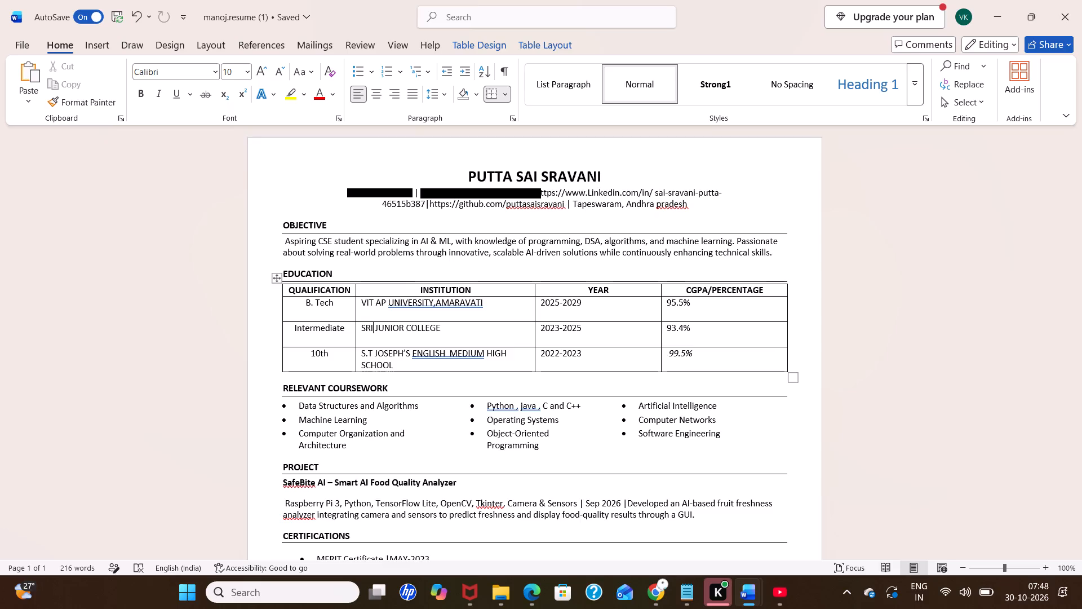
pyautogui.press('BackSpace')
pyautogui.press('BackSpace')
pyautogui.press('BackSpace')
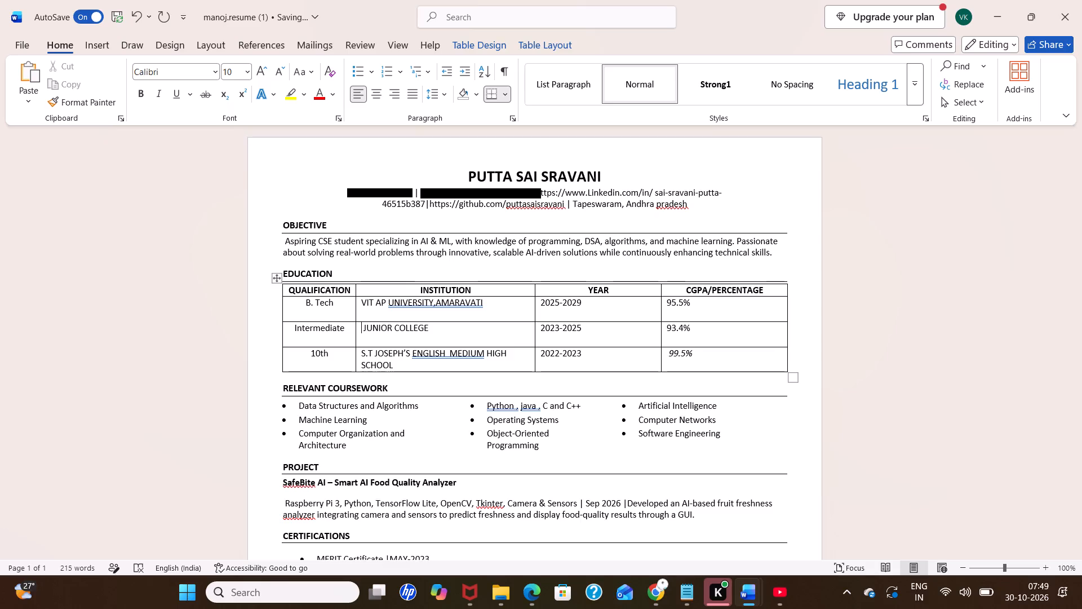
pyautogui.write('SA')
pyautogui.press('BackSpace')
pyautogui.write('asi')
pyautogui.press('BackSpace')
pyautogui.press('BackSpace')
pyautogui.press('BackSpace')
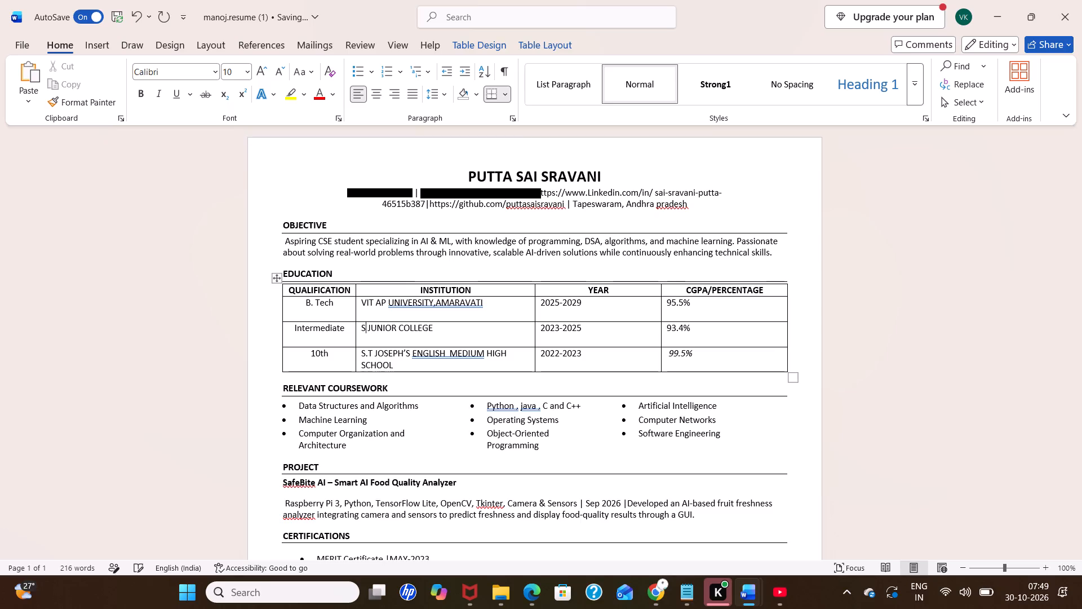
pyautogui.write('AS')
pyautogui.press('i')
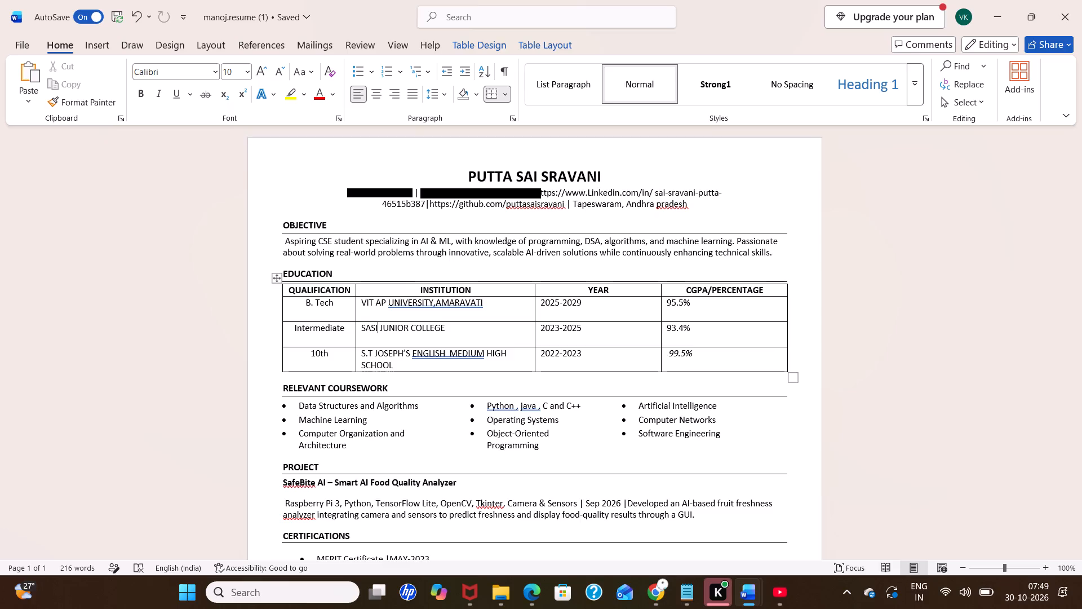
pyautogui.write('EM')
pyautogui.press('BackSpace')
pyautogui.press('BackSpace')
pyautogui.press('space')
pyautogui.write('EM')
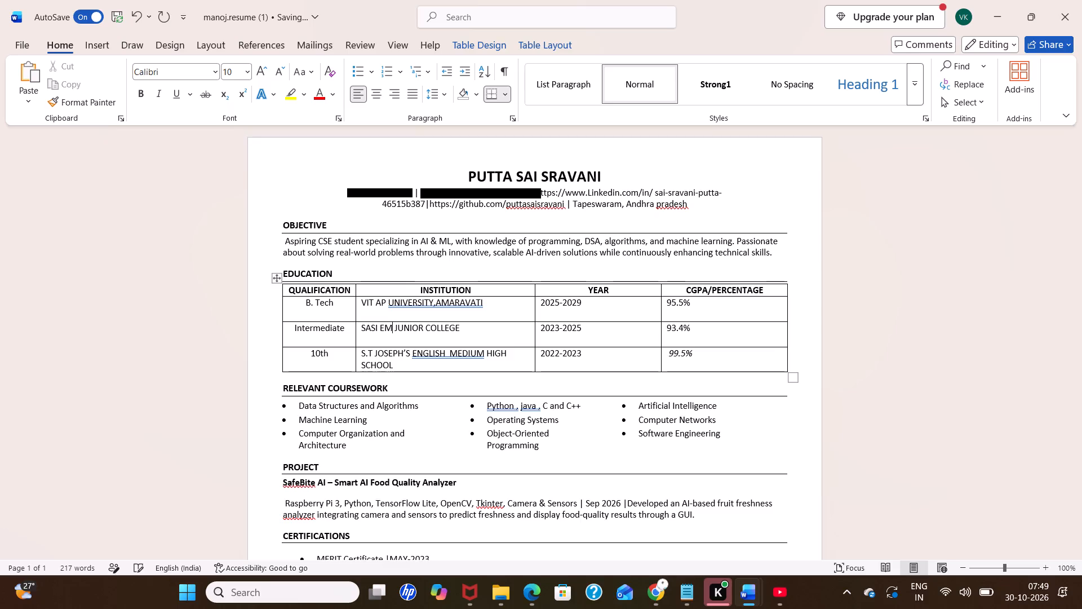
# Append ",VELIVENNU" to the junior college name in the Intermediate row of the Education table.
pyautogui.click(459, 329)
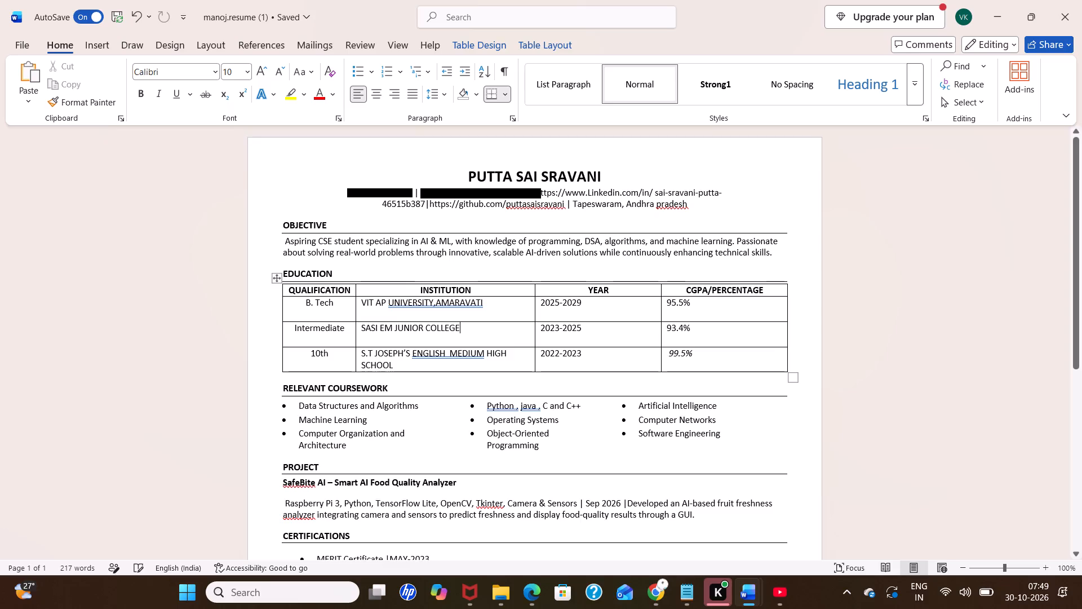
pyautogui.press(',')
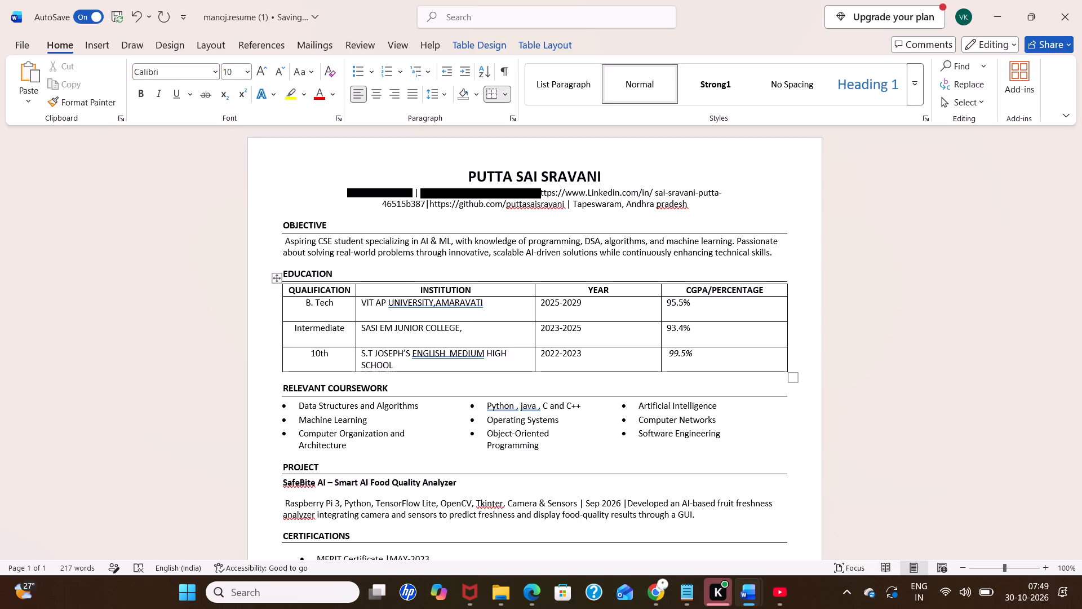
pyautogui.press('v')
pyautogui.press('e')
pyautogui.write('LI')
pyautogui.press('v')
pyautogui.press('e')
pyautogui.write('NNU')
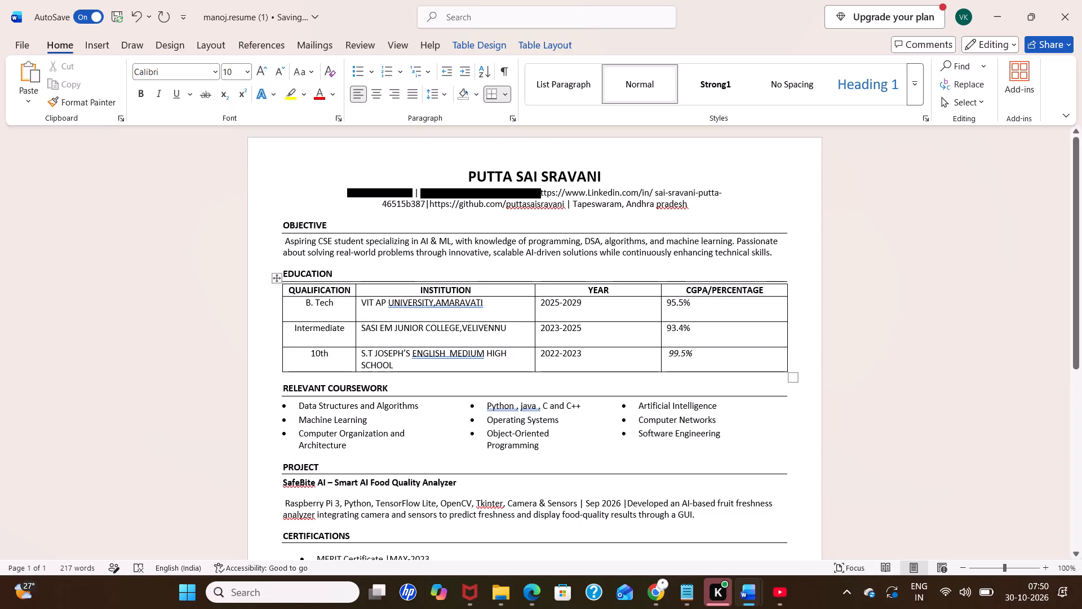
# Replace "S.T JOSEPH'S" with "SASI" in the 10th row's institution in the Education table.
pyautogui.click(408, 353)
pyautogui.press('BackSpace')
pyautogui.press('BackSpace')
pyautogui.press('BackSpace')
pyautogui.press('BackSpace')
pyautogui.press('BackSpace')
pyautogui.press('BackSpace')
pyautogui.press('BackSpace')
pyautogui.press('BackSpace')
pyautogui.press('BackSpace')
pyautogui.press('BackSpace')
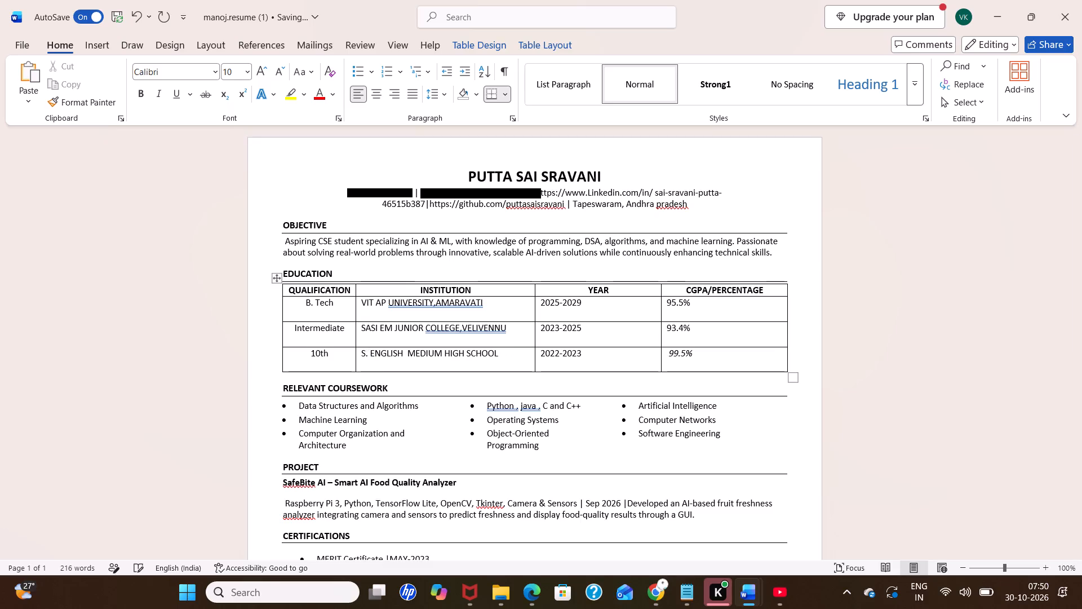
pyautogui.press('BackSpace')
pyautogui.write('ASI')
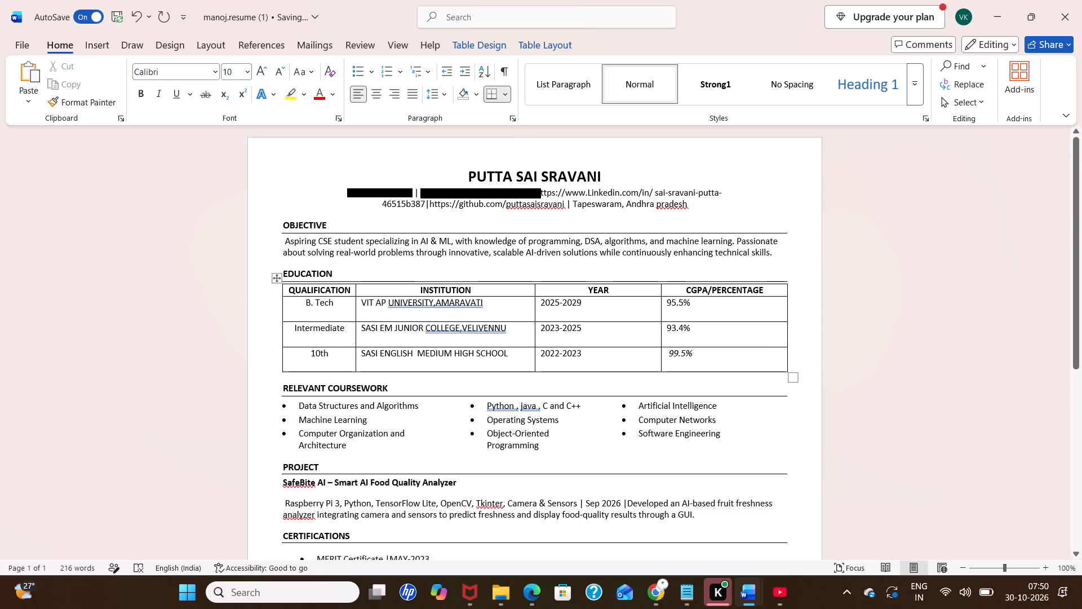
# Append ",MANDAPETA" to the high school name in the 10th row of the Education table.
pyautogui.click(512, 354)
pyautogui.press(',')
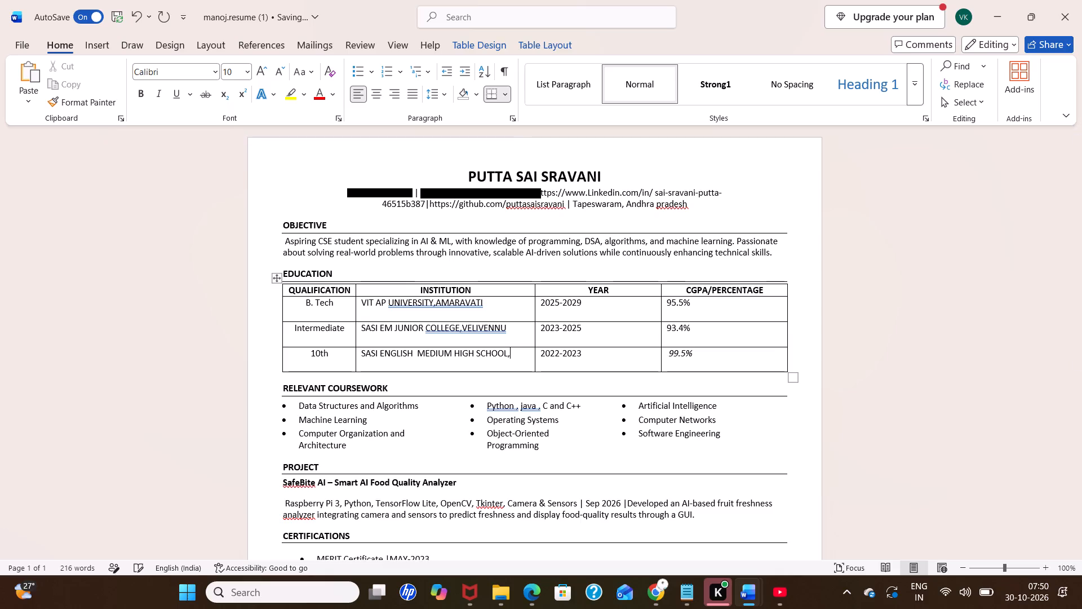
pyautogui.write('MA')
pyautogui.write('NDA')
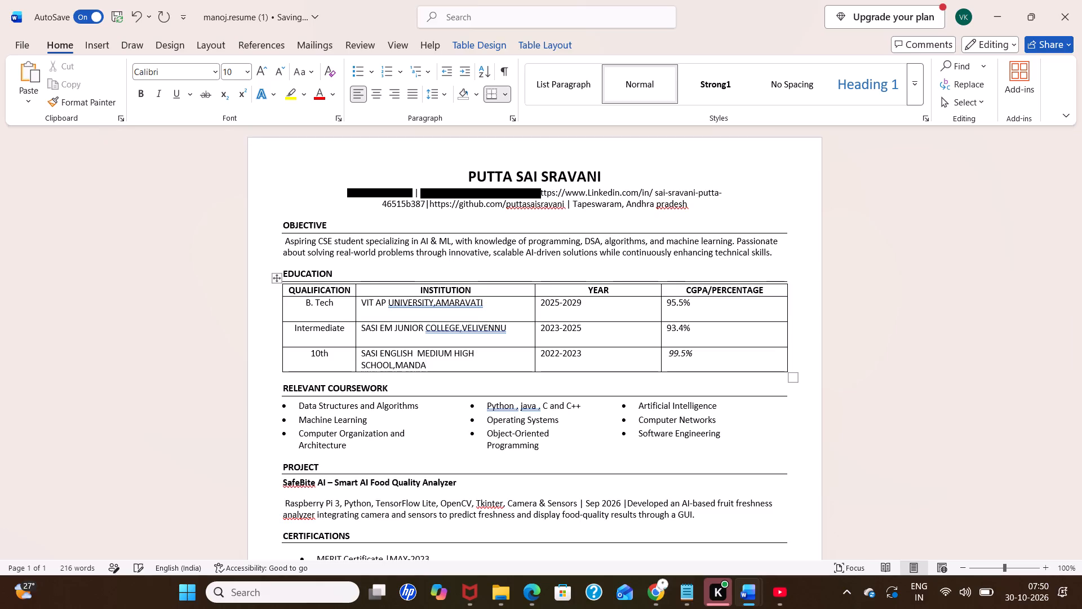
pyautogui.press('p')
pyautogui.write('ETA')
# Delete "EM" from the junior college name in the Intermediate row of the Education table.
pyautogui.scroll(-5, 512, 354)
pyautogui.scroll(2, 512, 354)
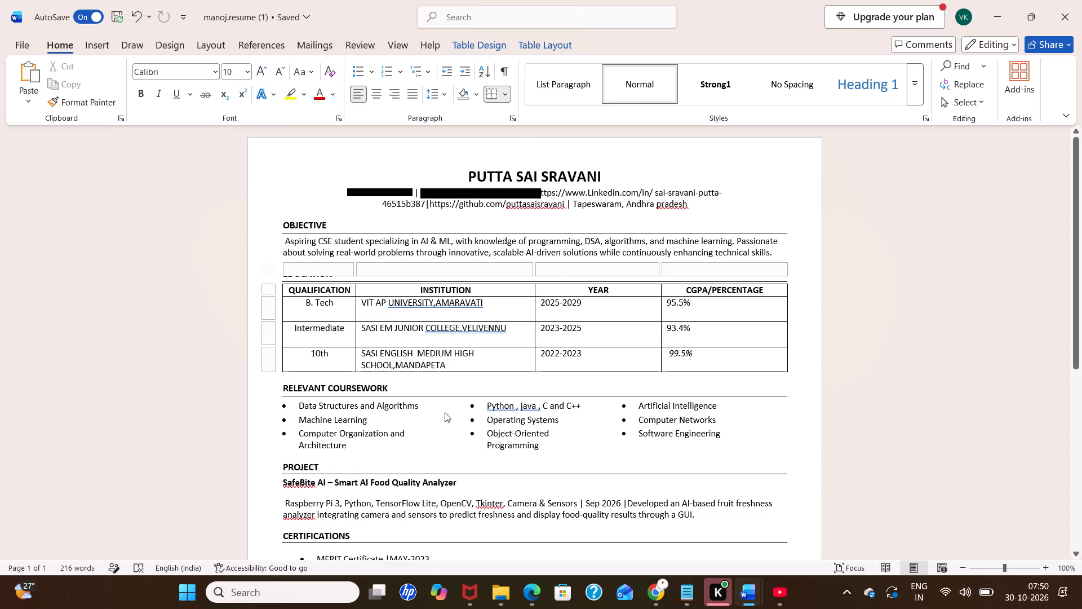
pyautogui.click(392, 325)
pyautogui.press('BackSpace')
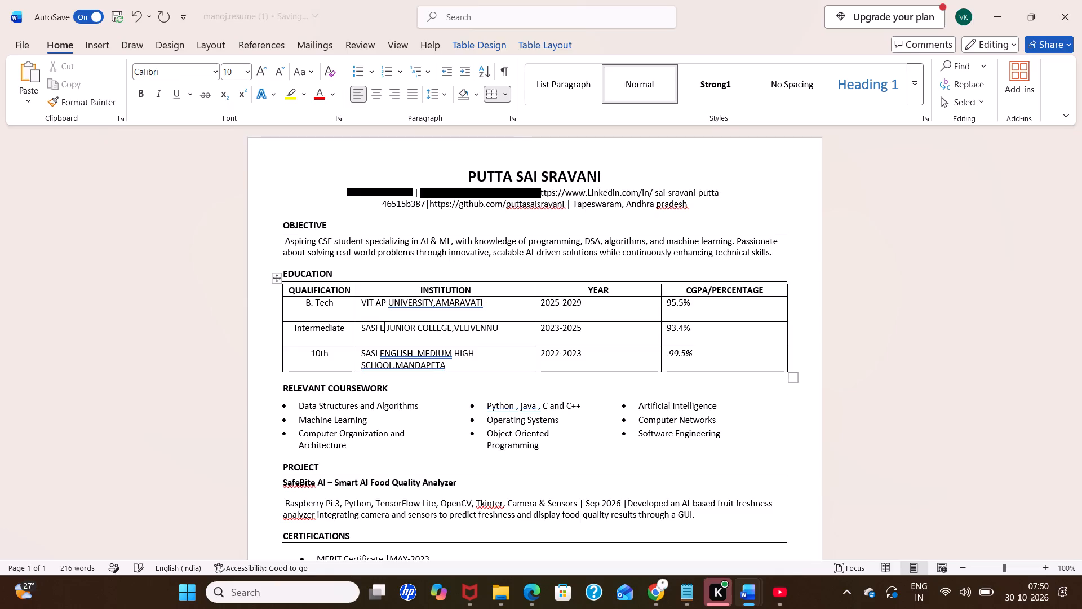
pyautogui.press('BackSpace')
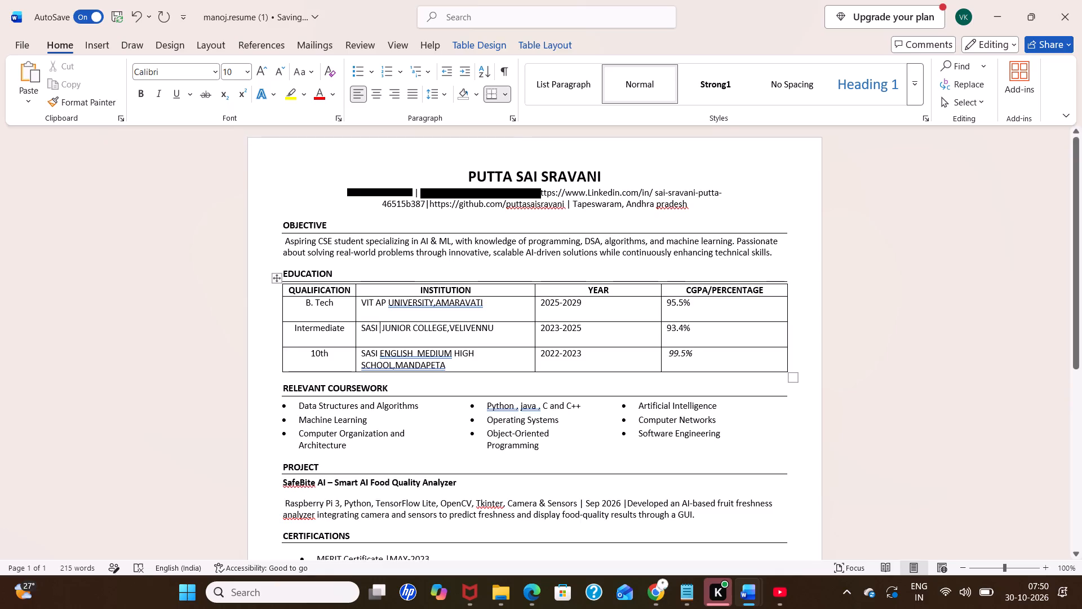
# Insert a space after the comma before "VELIVENNU" in the Intermediate row's institution.
pyautogui.click(449, 329)
pyautogui.press('space')
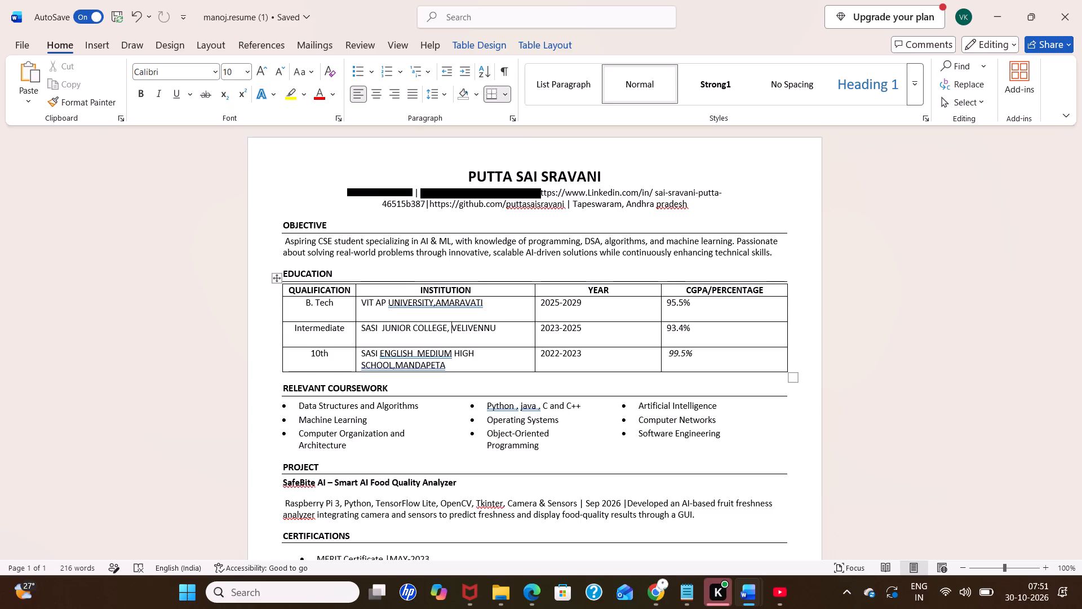
# Review the whole resume from the header and Education table through Certifications, Technical Skills, Leadership, Languages and Hobbies.
pyautogui.scroll(-1, 454, 372)
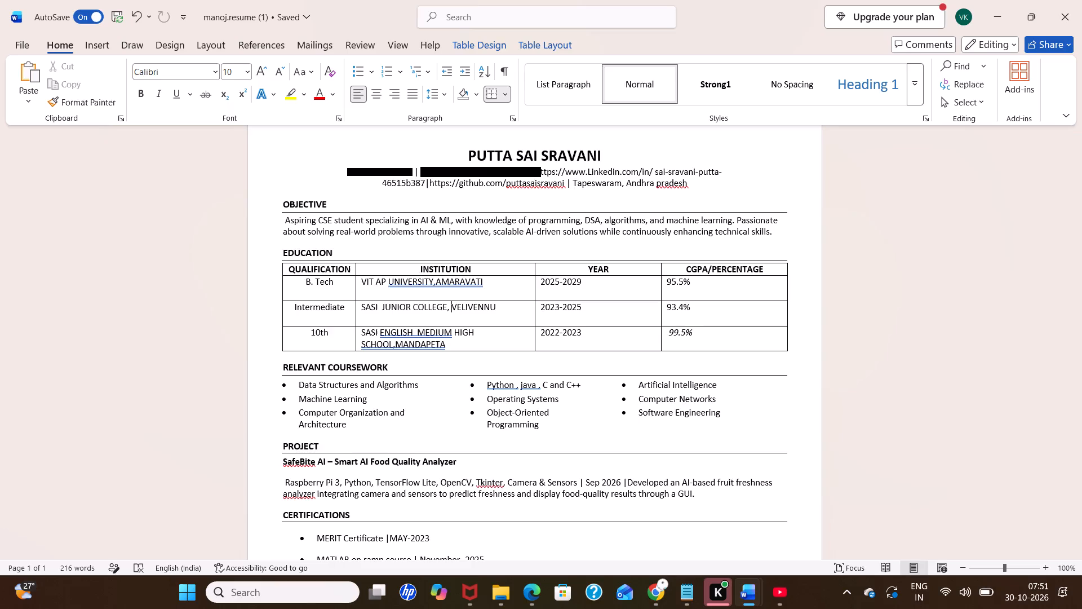
pyautogui.scroll(-1, 454, 372)
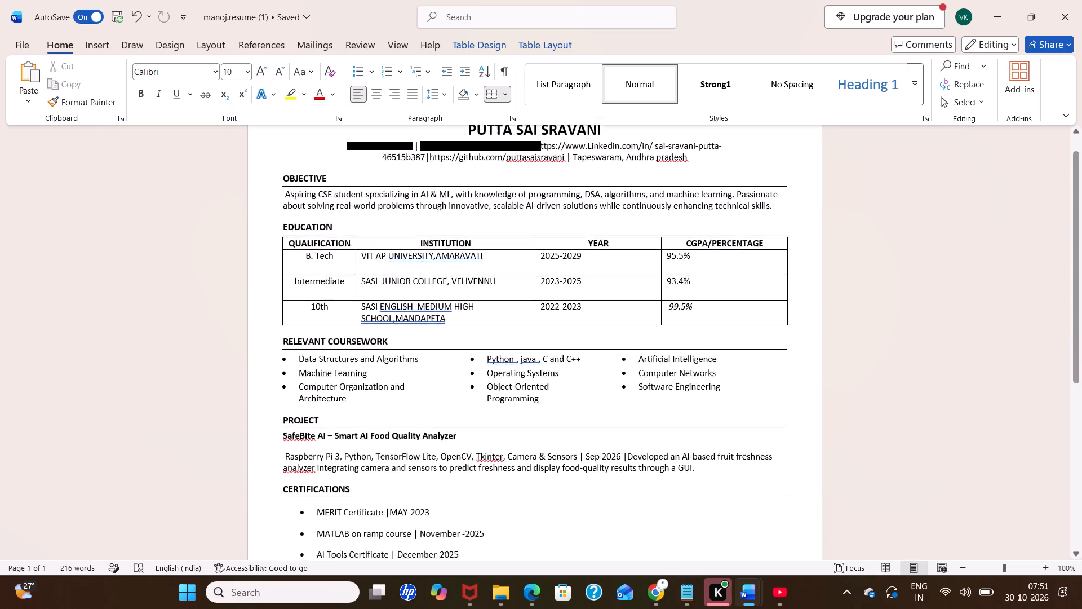
pyautogui.scroll(-2, 454, 372)
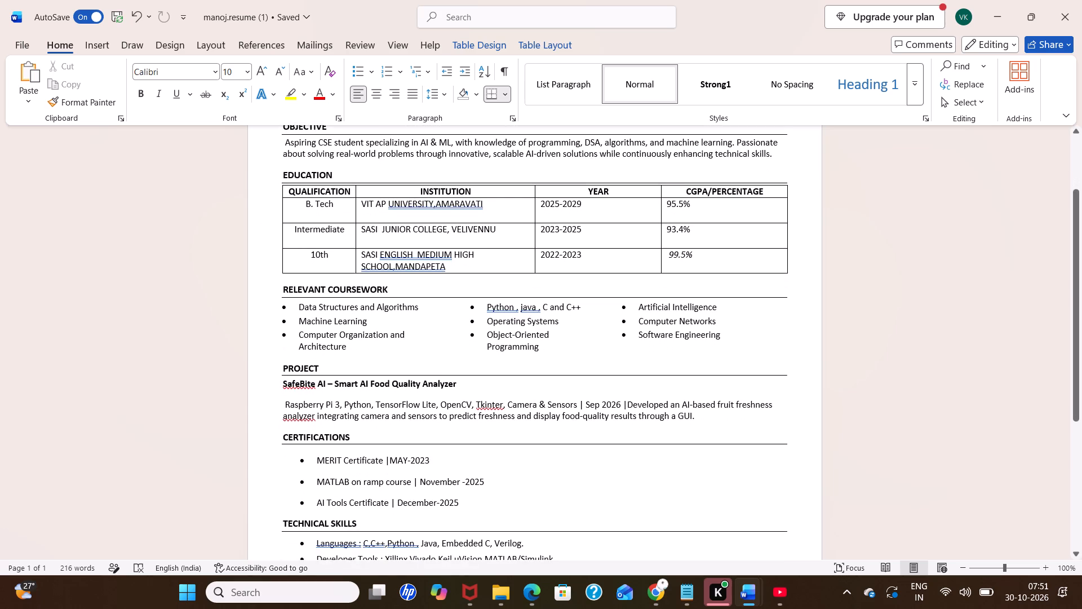
pyautogui.scroll(-2, 454, 372)
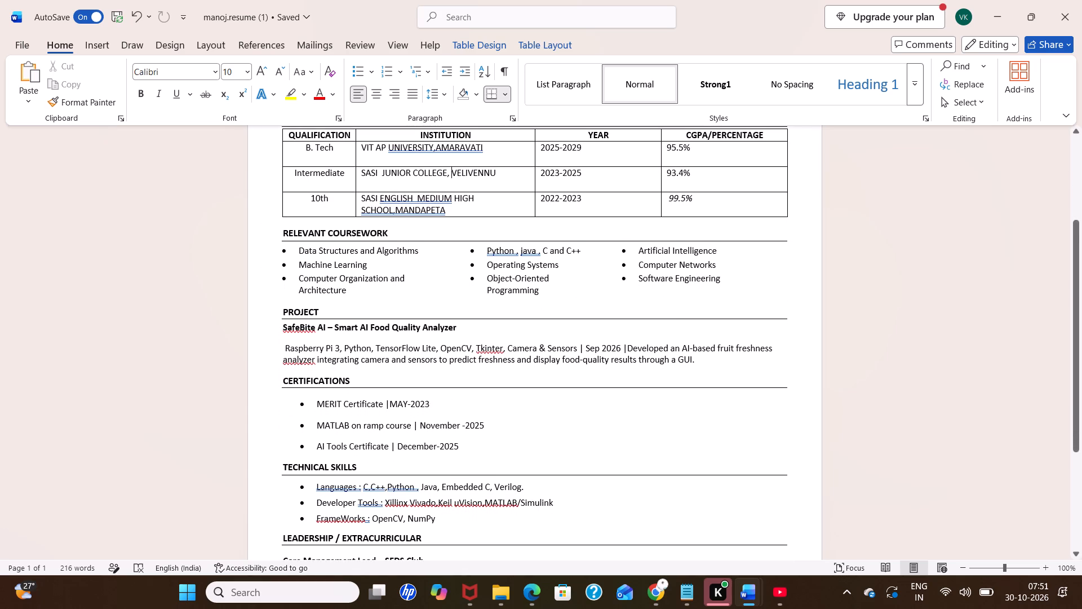
pyautogui.scroll(-1, 454, 372)
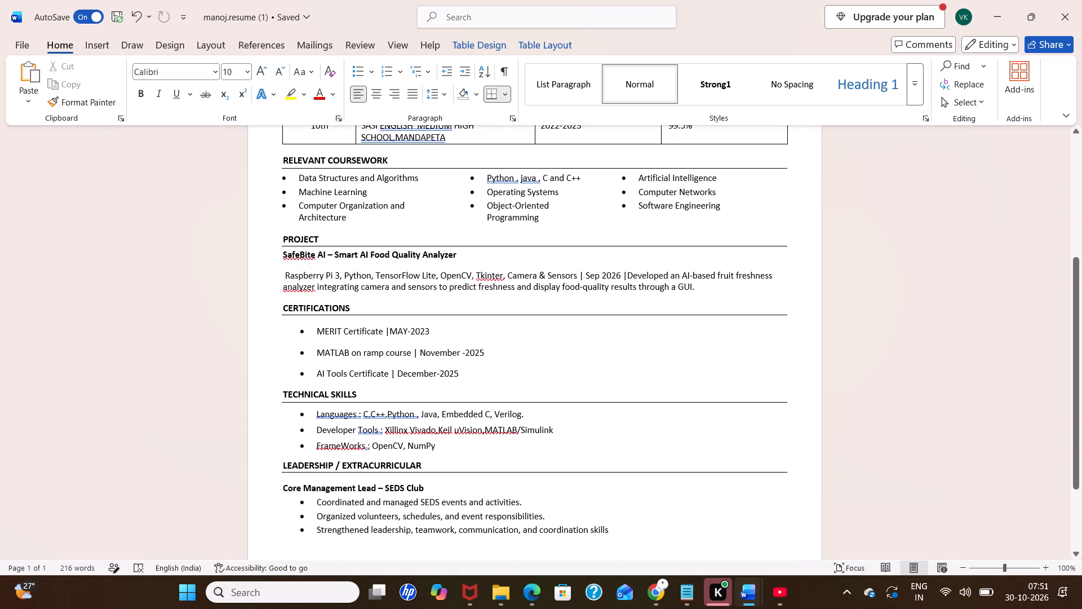
pyautogui.scroll(-1, 454, 372)
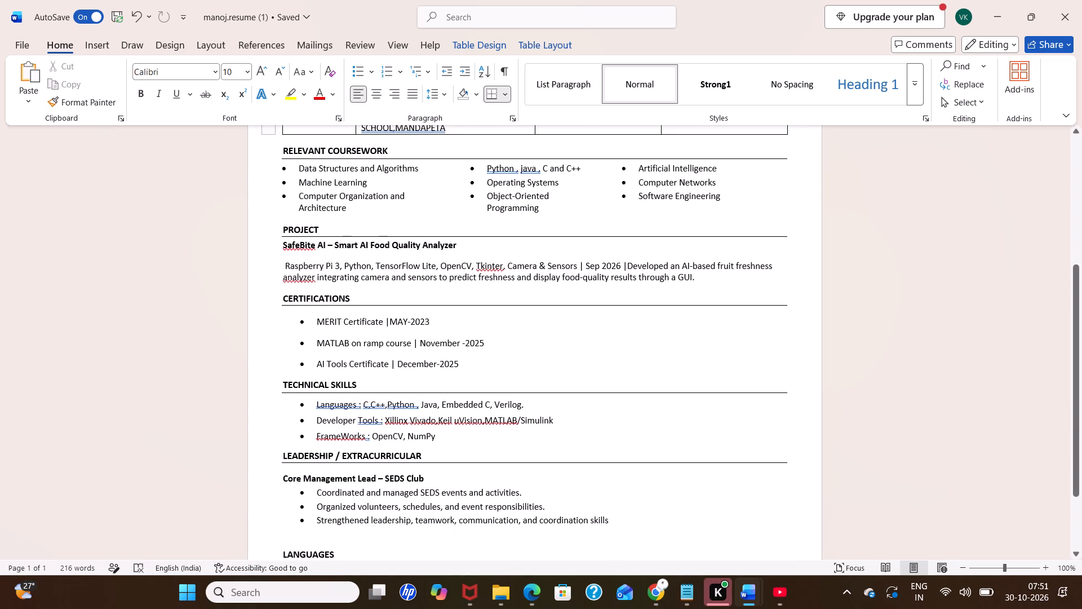
pyautogui.scroll(-1, 454, 372)
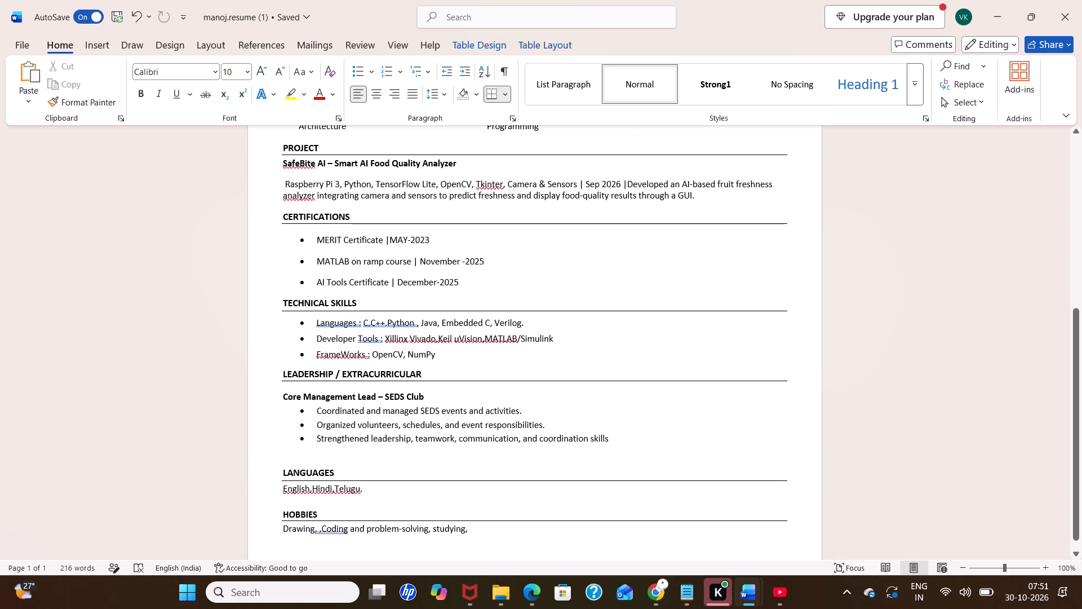
pyautogui.scroll(-1, 454, 372)
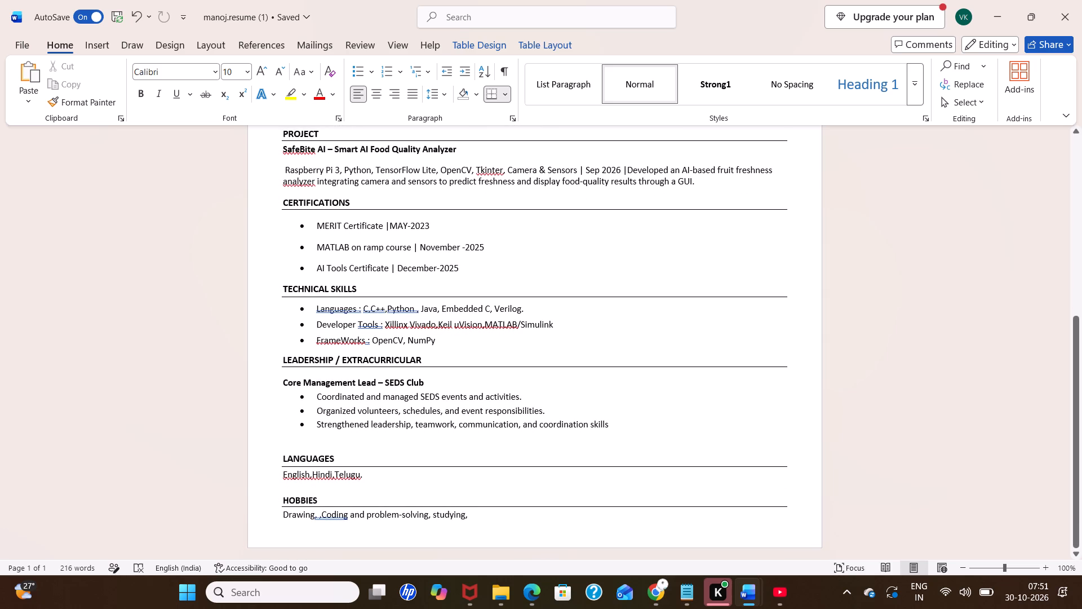
pyautogui.scroll(2, 454, 372)
pyautogui.scroll(-1, 454, 372)
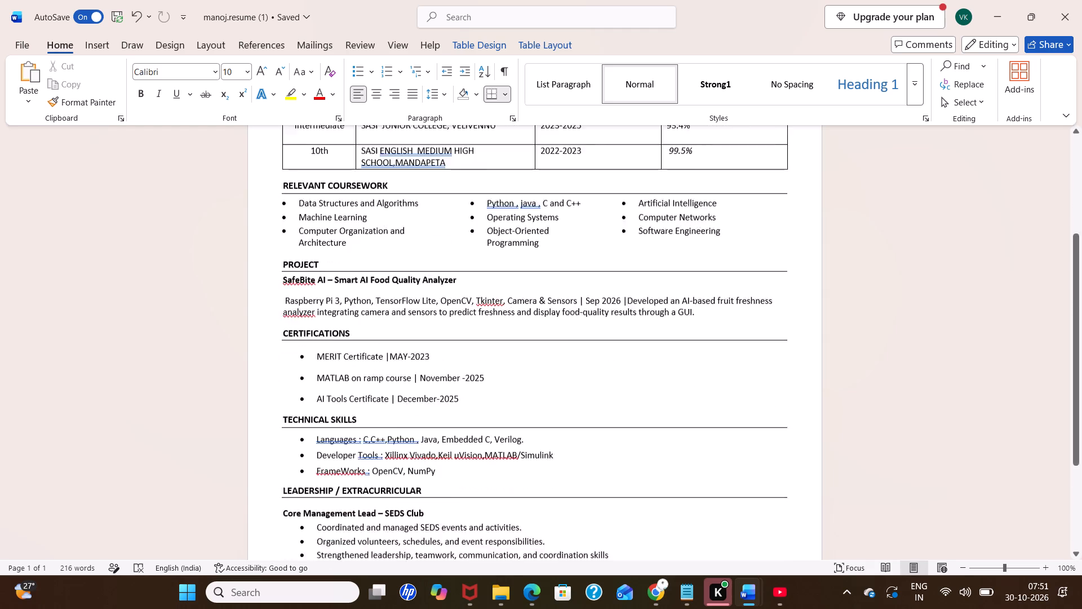
pyautogui.scroll(-1, 454, 372)
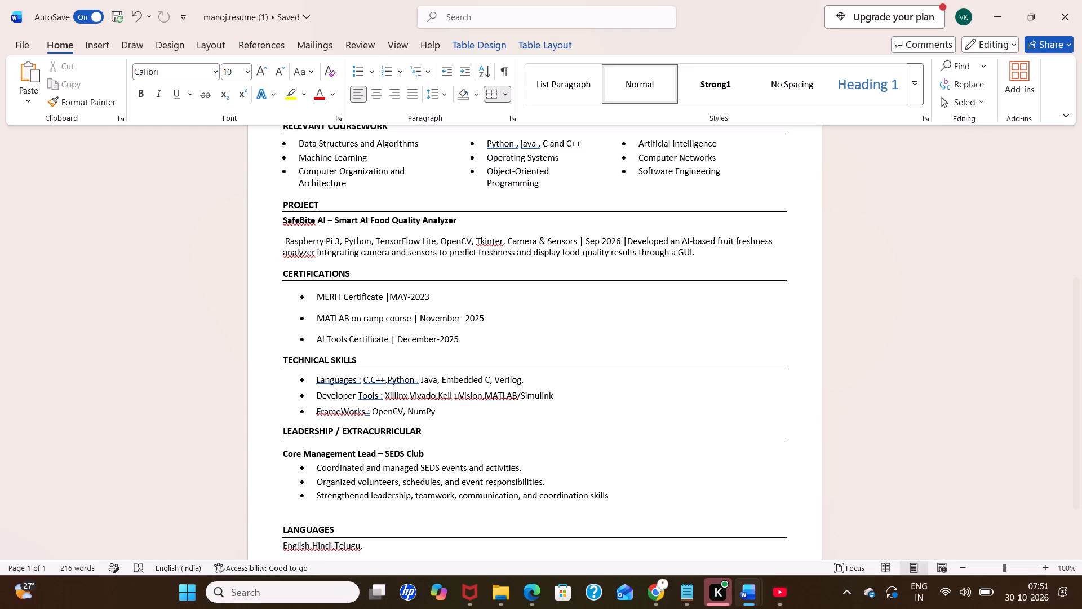
pyautogui.scroll(2, 458, 392)
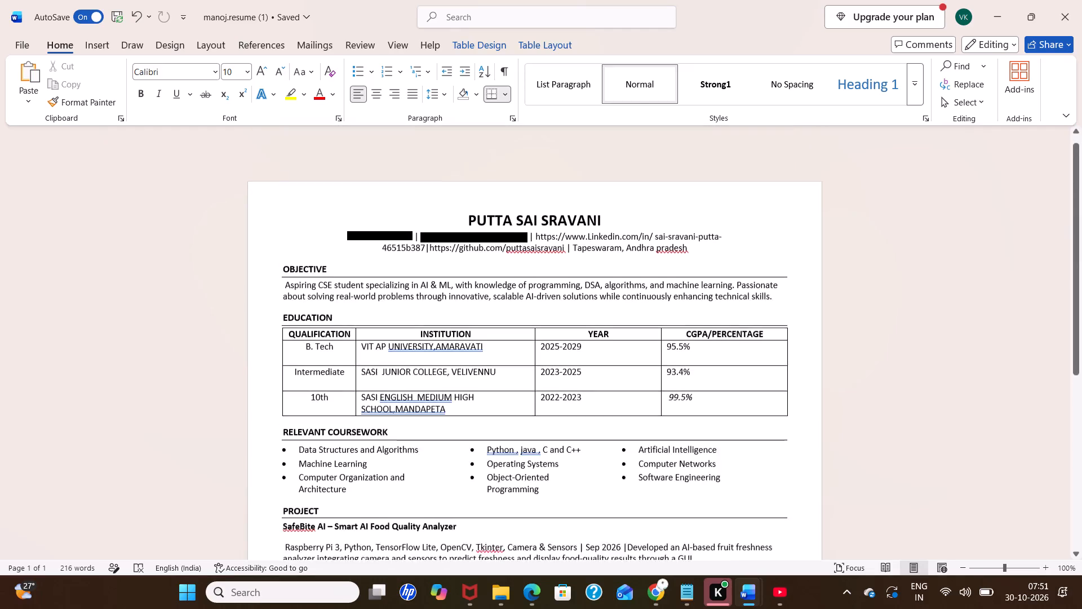
# Select the full Objective paragraph, from "Aspiring CSE student" through "enhancing technical skills.".
pyautogui.scroll(1, 458, 392)
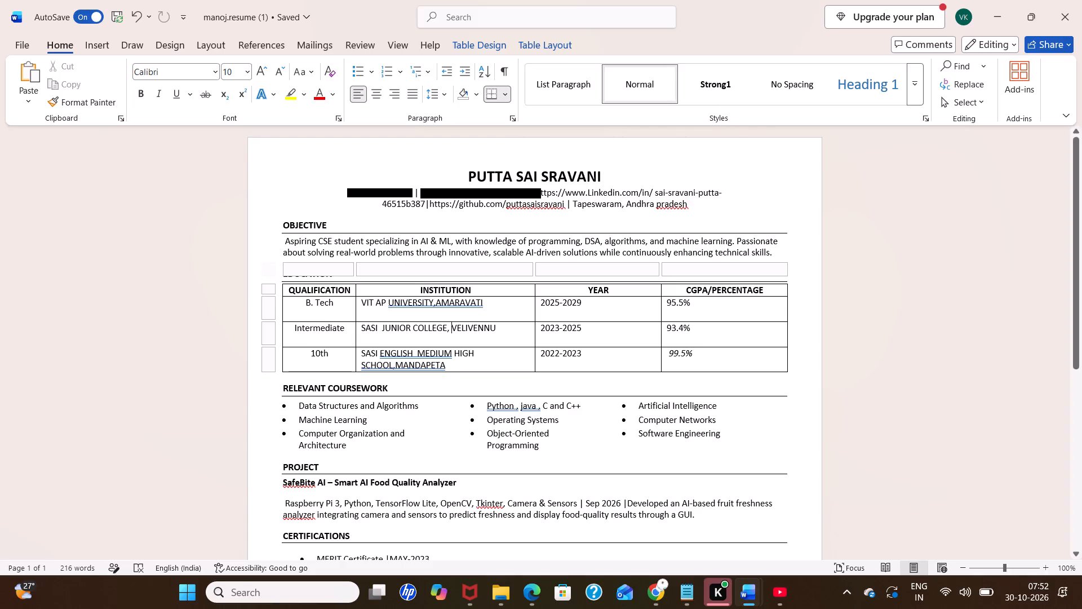
pyautogui.moveTo(280, 240); pyautogui.dragTo(407, 255)
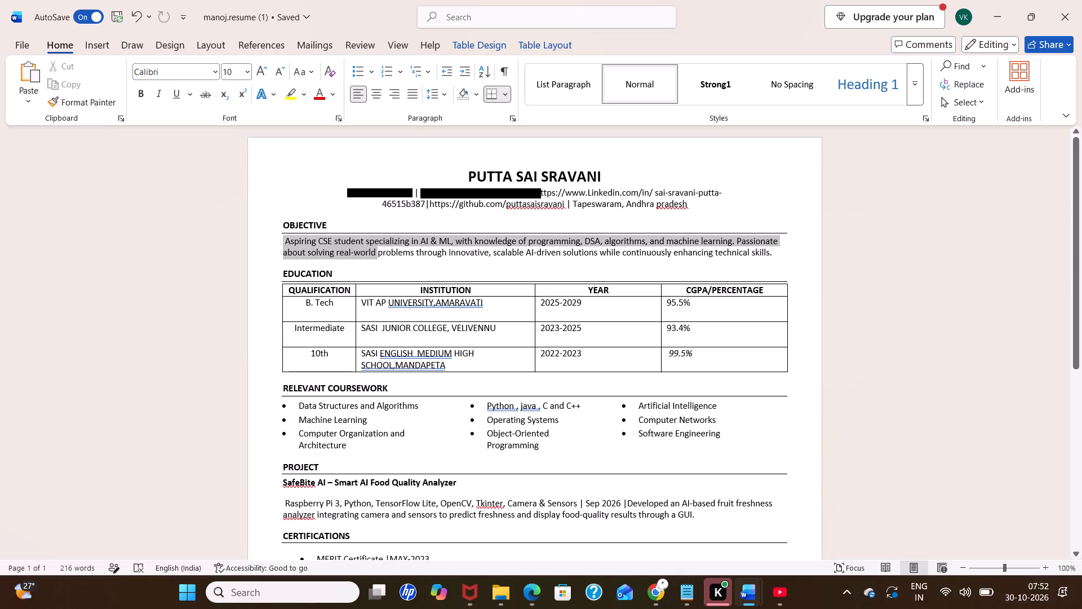
pyautogui.moveTo(407, 255); pyautogui.dragTo(755, 262)
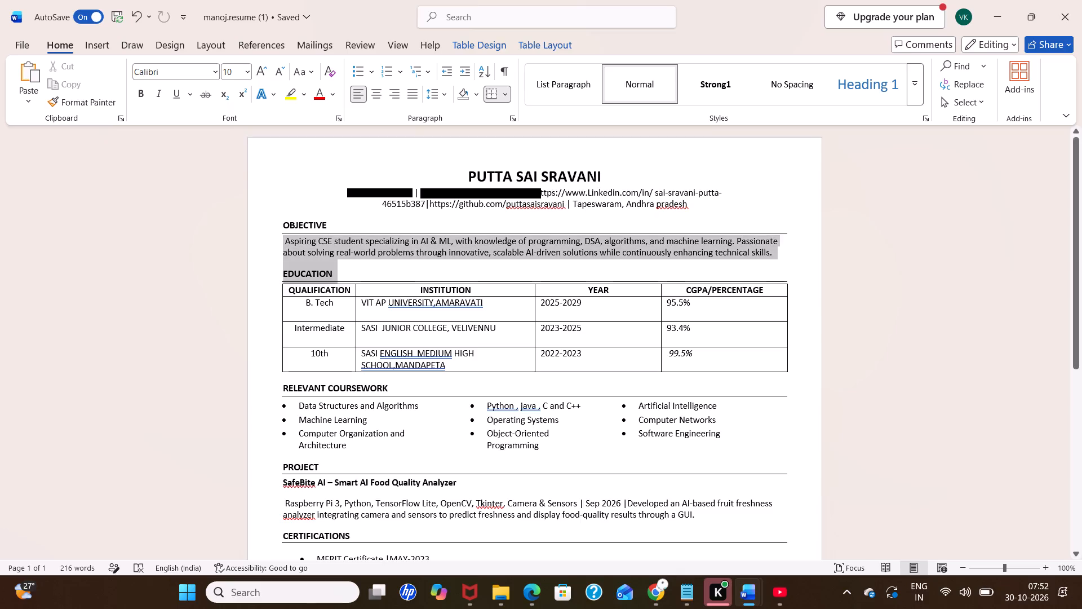
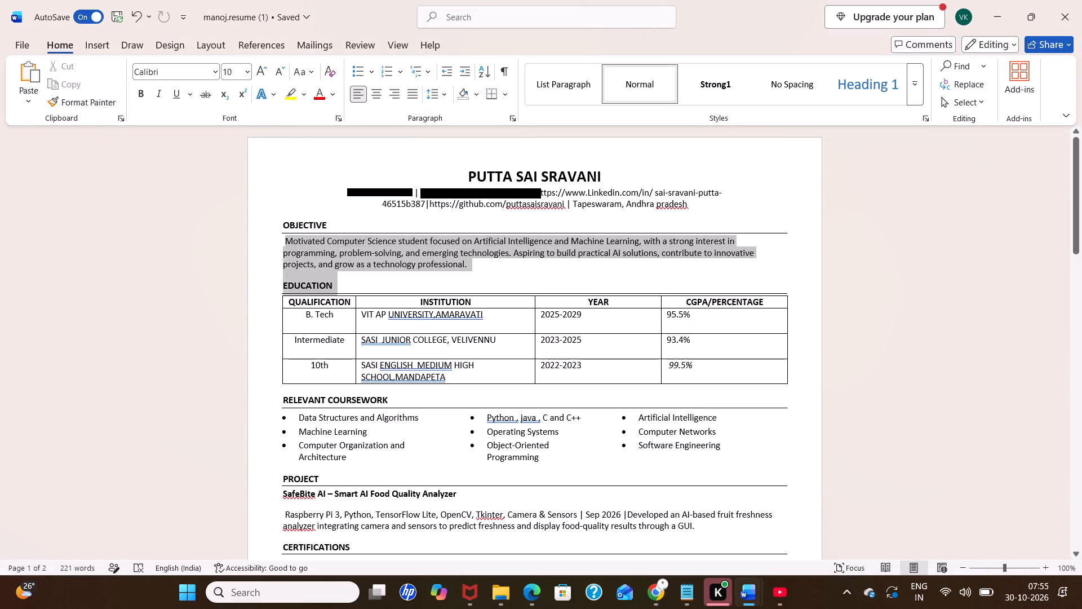
pyautogui.moveTo(460, 277); pyautogui.dragTo(468, 260)
pyautogui.press('BackSpace')
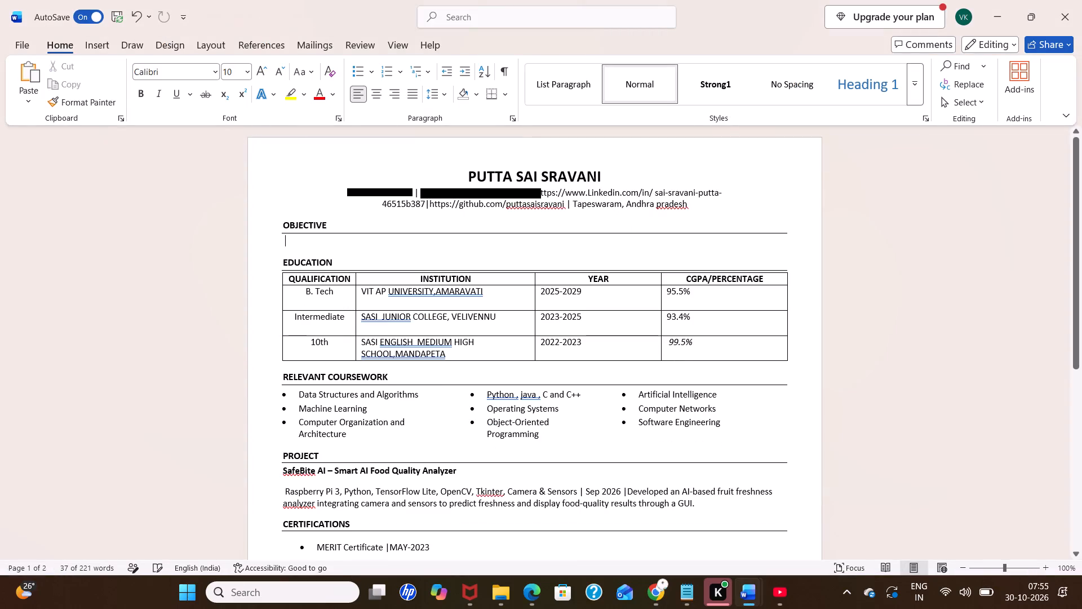
pyautogui.hotkey('ctrl', 'v')
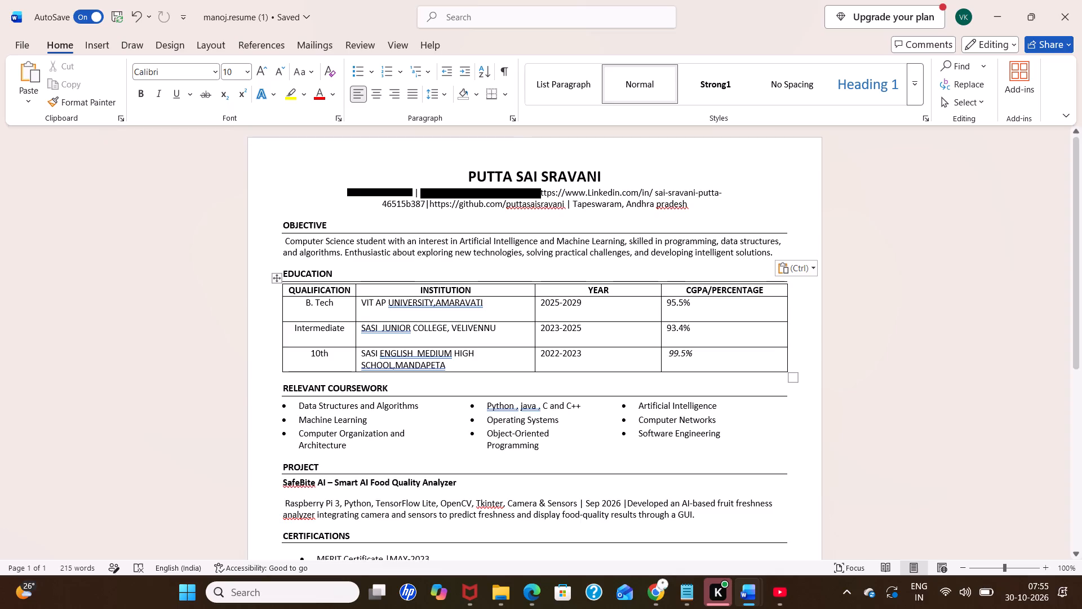
# Review the whole resume from the header and Objective down to Languages and Hobbies, checking its content and spacing.
pyautogui.moveTo(276, 403); pyautogui.dragTo(426, 407)
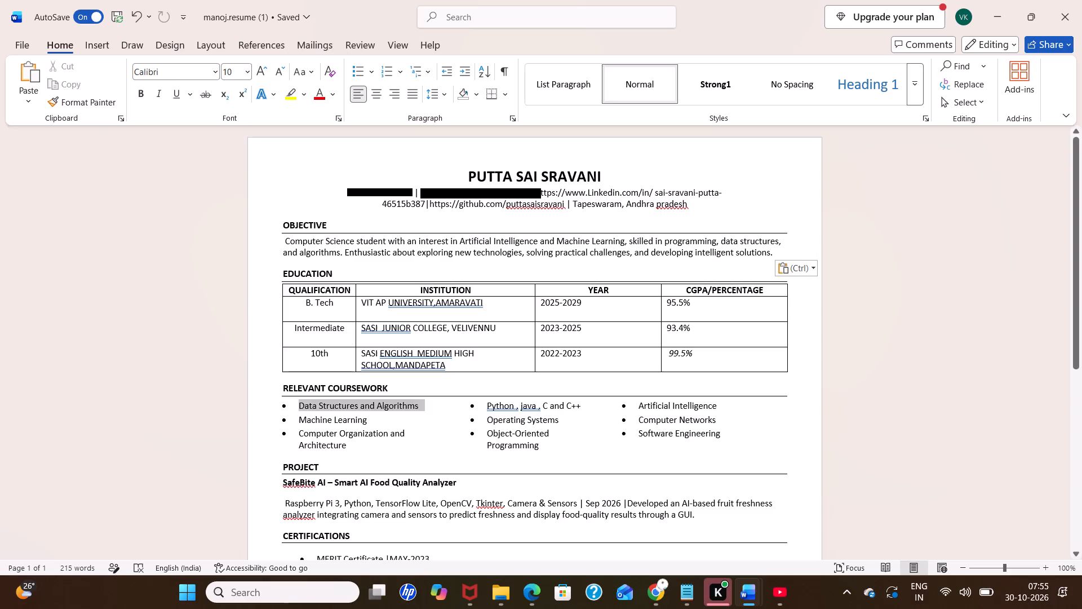
pyautogui.moveTo(426, 407); pyautogui.dragTo(426, 407)
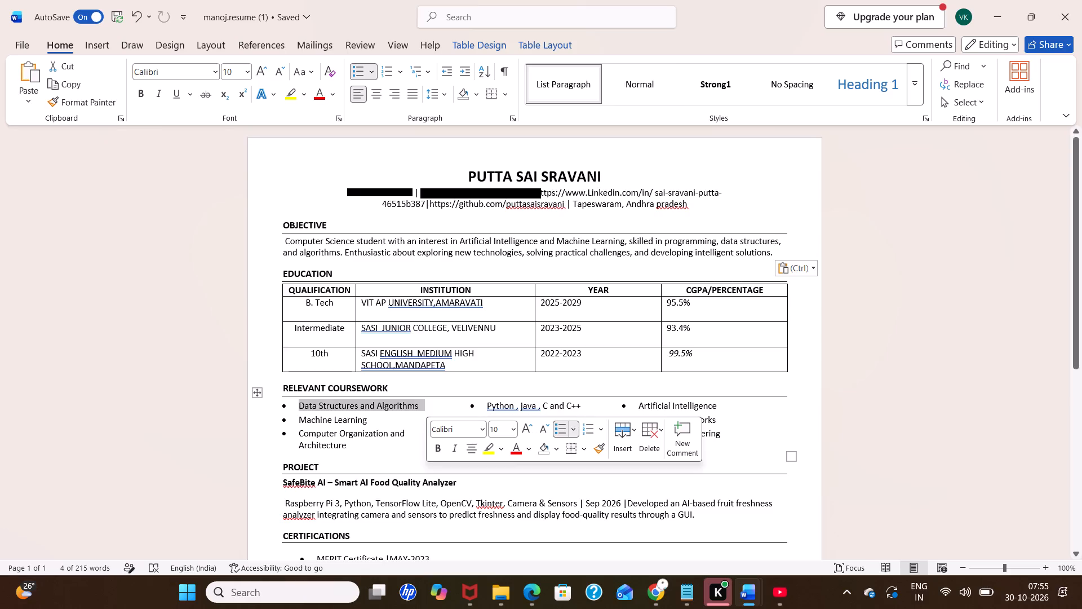
pyautogui.click(416, 424)
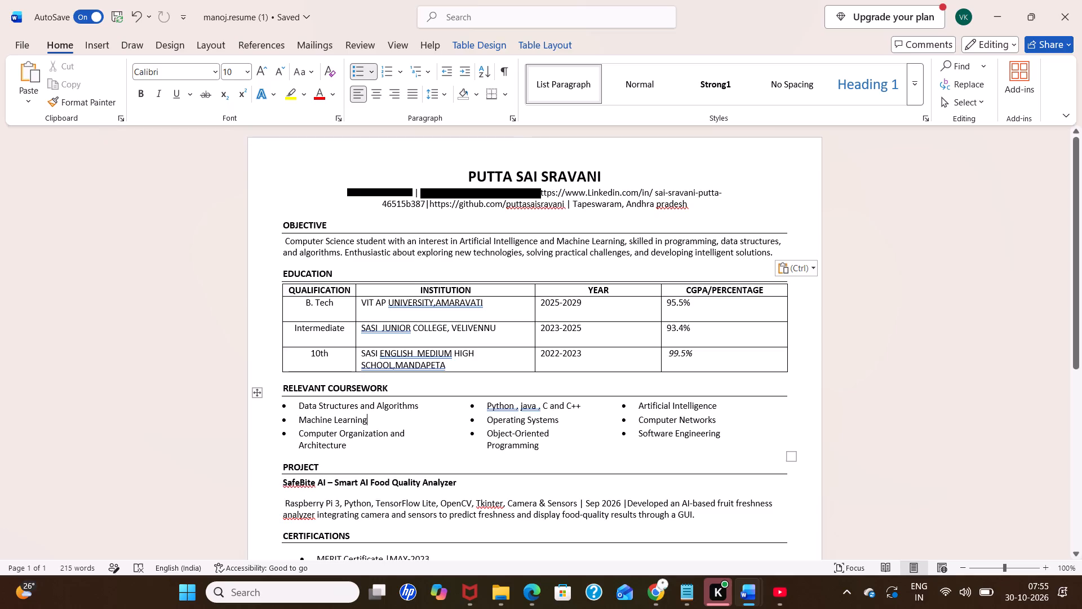
pyautogui.scroll(-1, 546, 361)
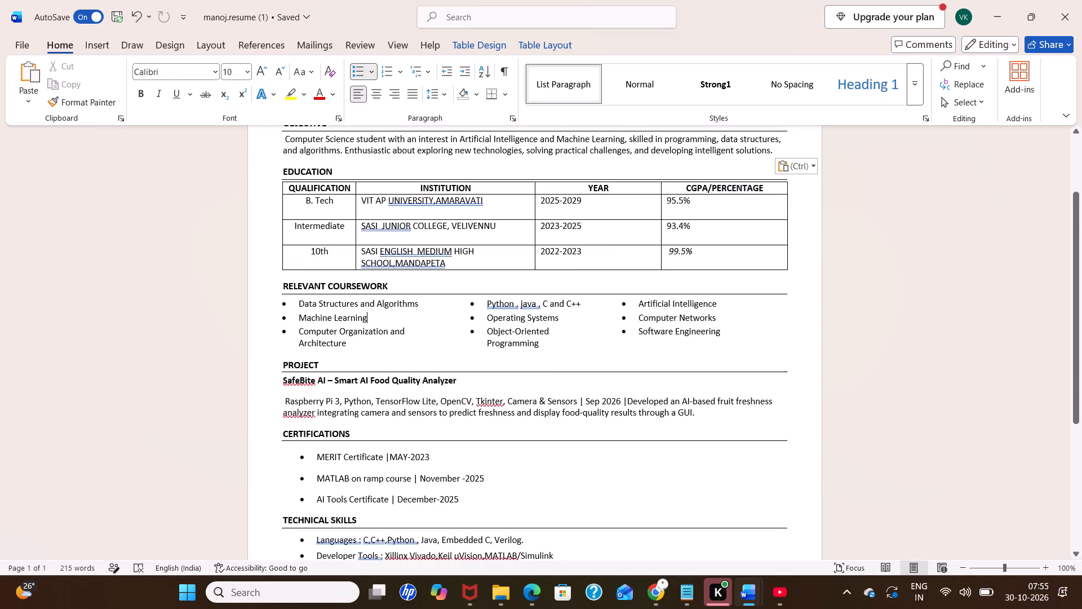
pyautogui.scroll(-2, 546, 361)
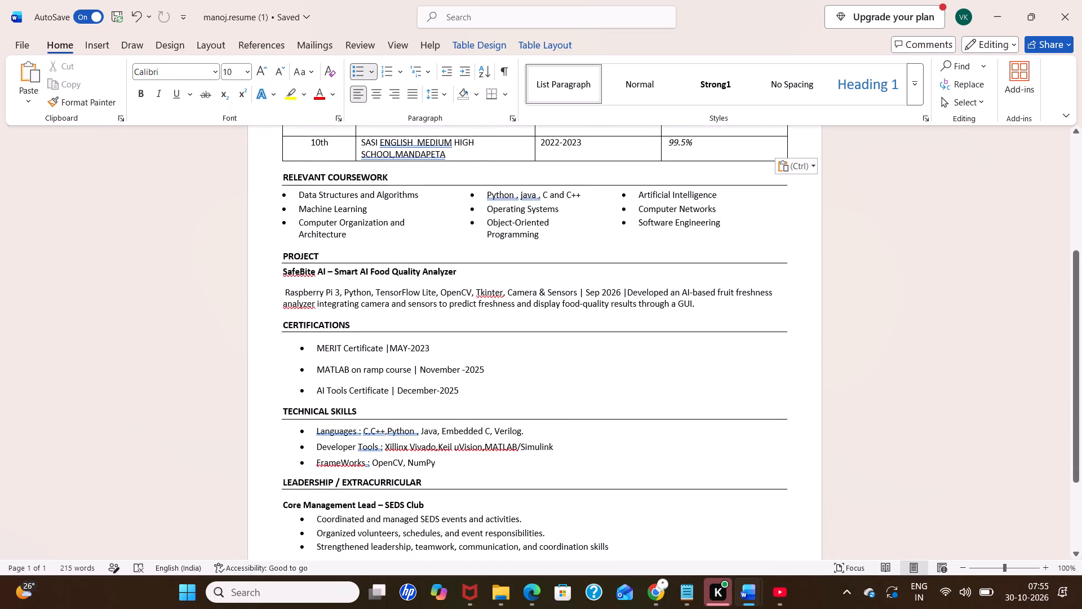
pyautogui.scroll(-1, 546, 361)
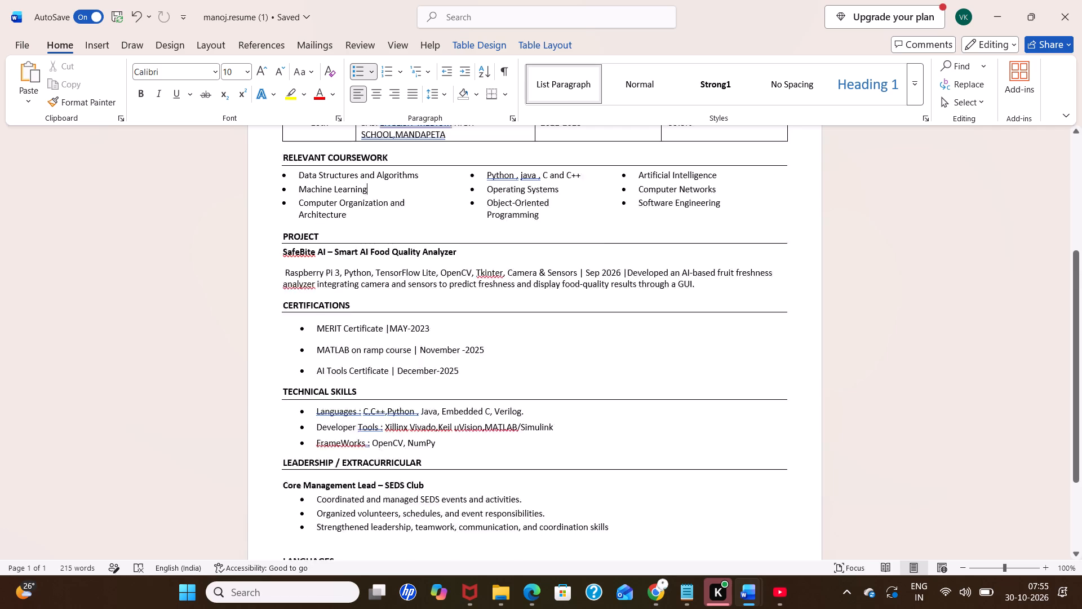
pyautogui.scroll(-2, 546, 361)
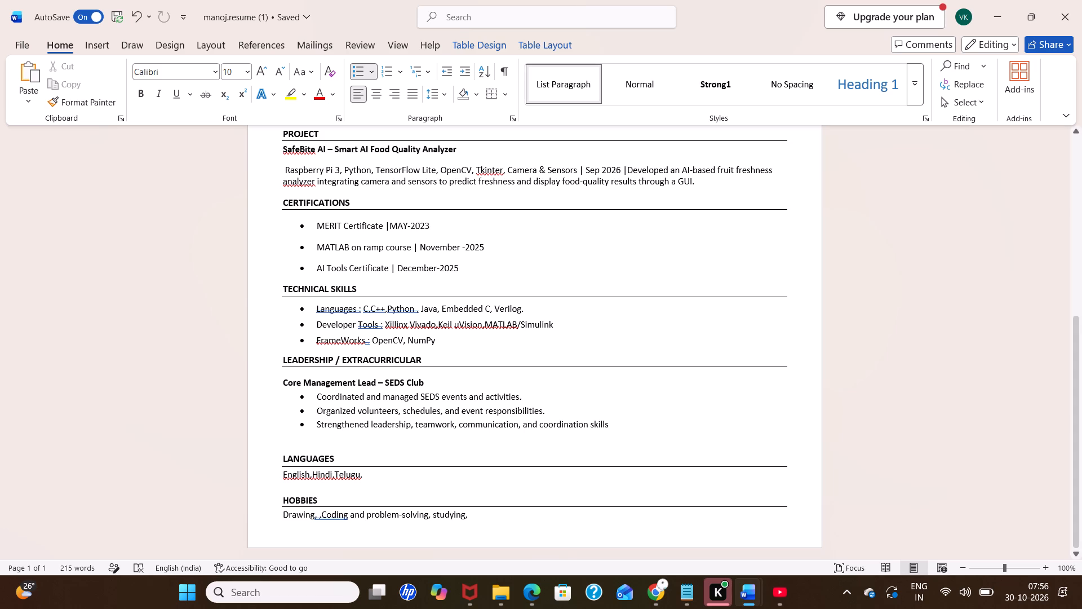
pyautogui.click(292, 445)
pyautogui.click(292, 442)
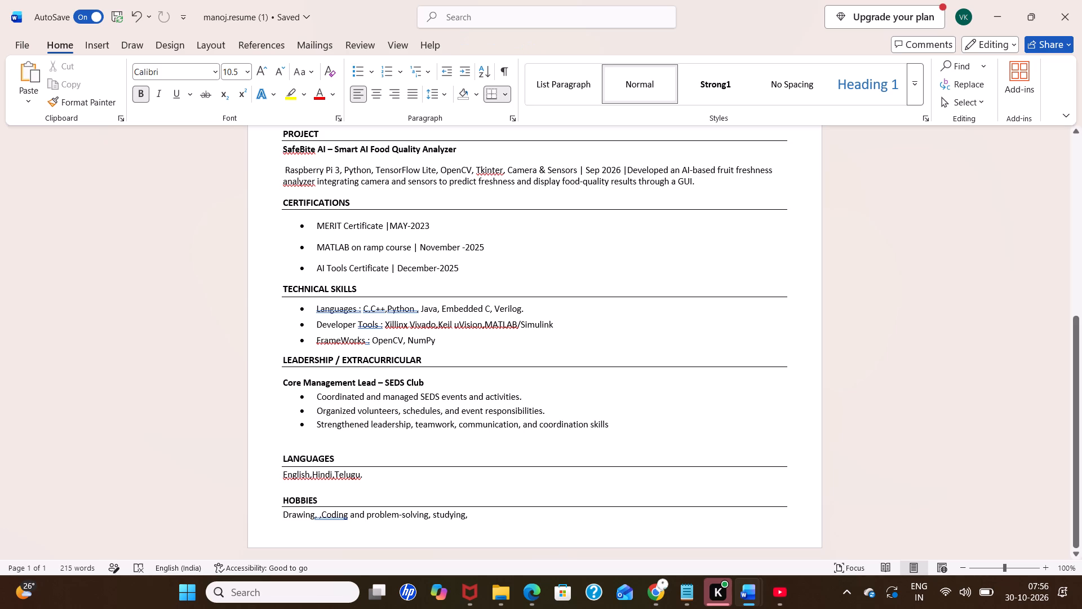
pyautogui.moveTo(292, 442); pyautogui.dragTo(398, 456)
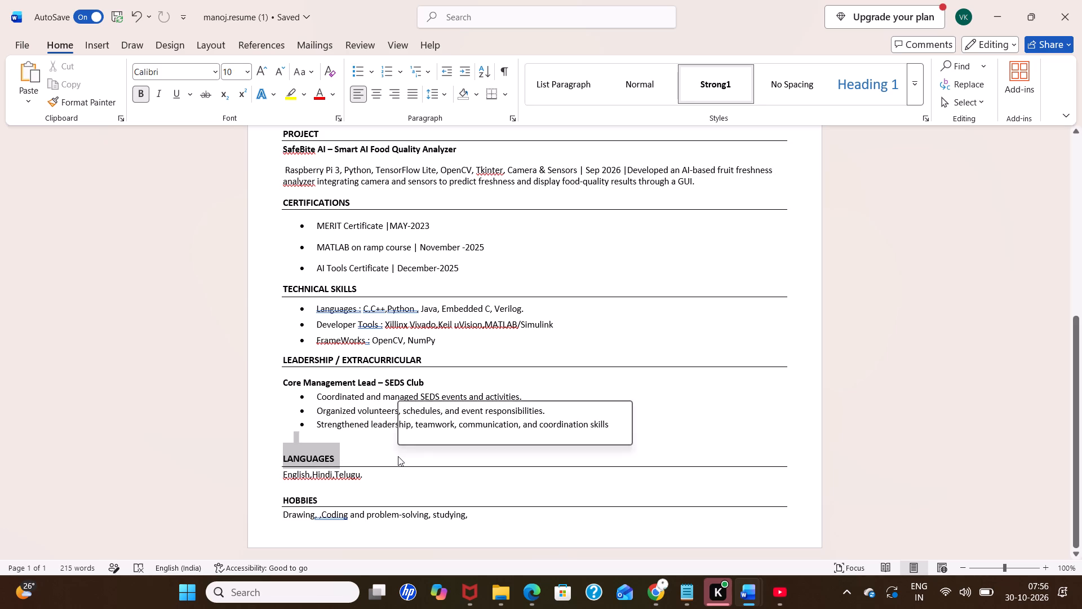
pyautogui.click(398, 456)
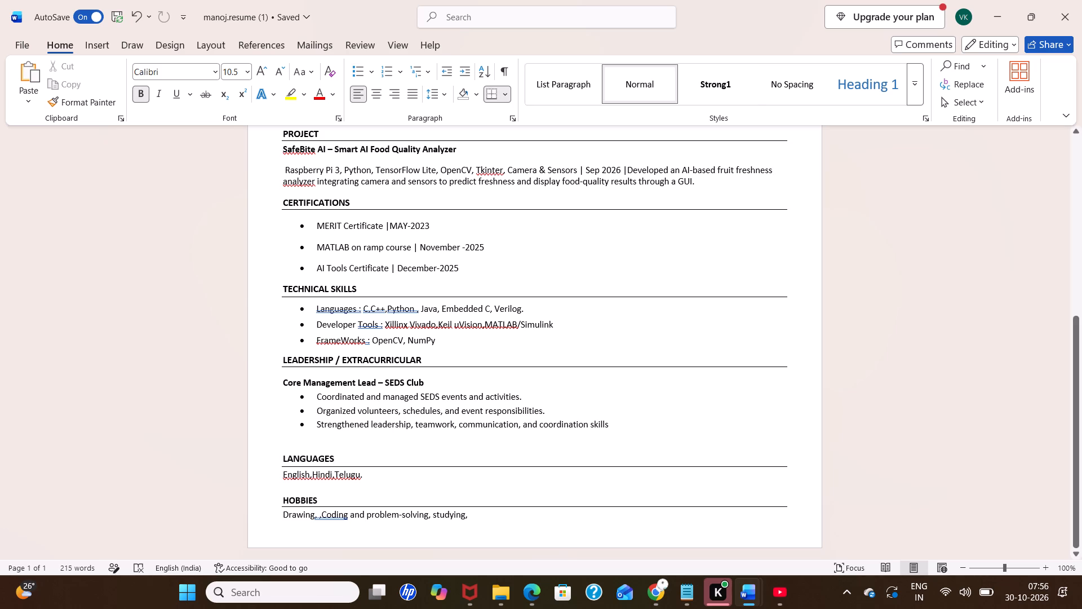
pyautogui.scroll(1, 371, 334)
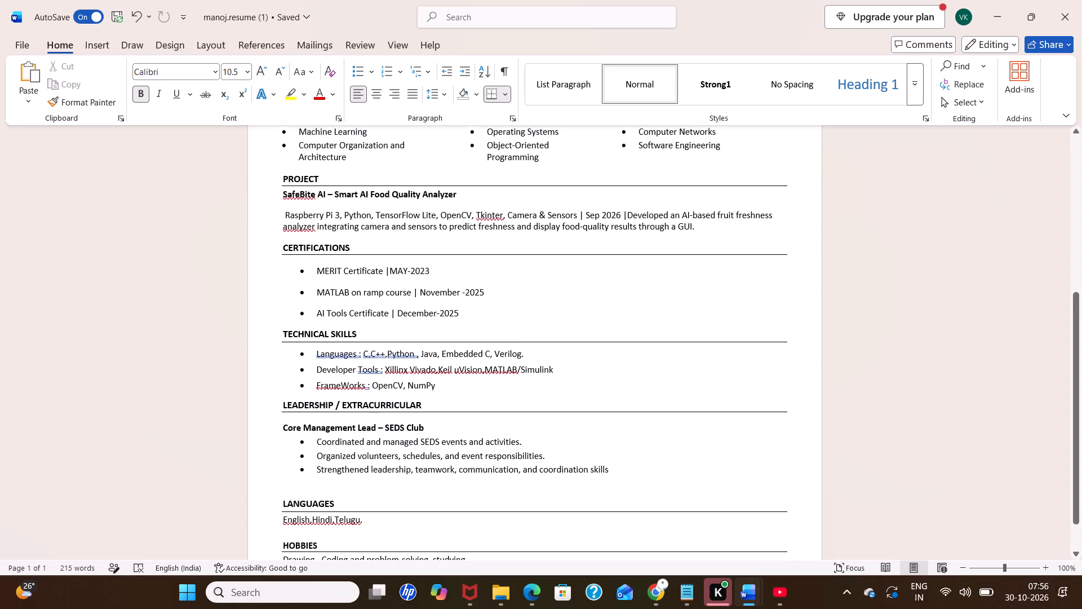
pyautogui.scroll(4, 371, 334)
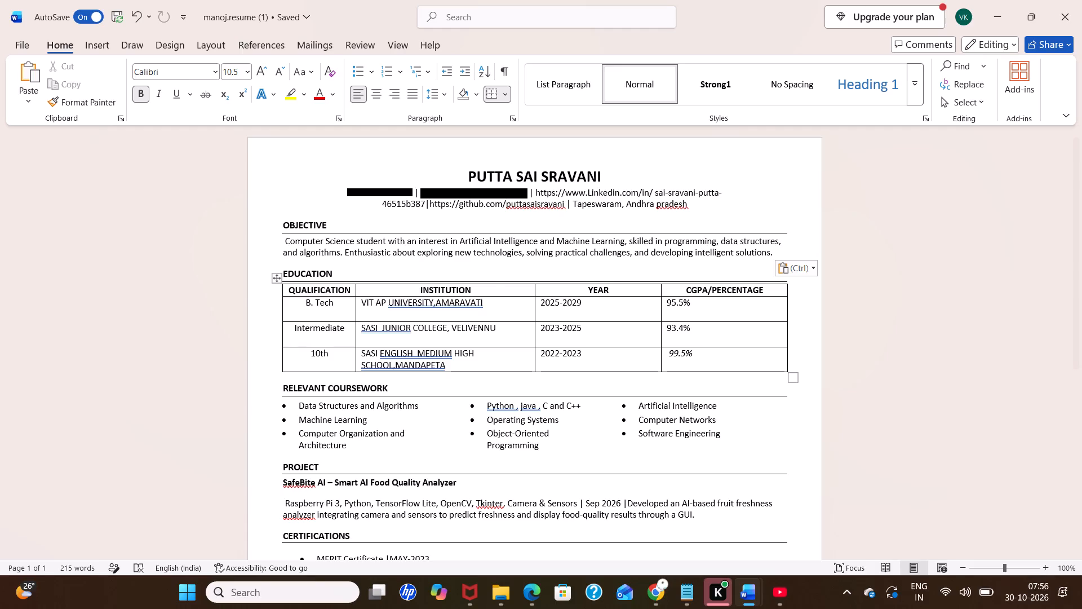
pyautogui.scroll(-3, 371, 334)
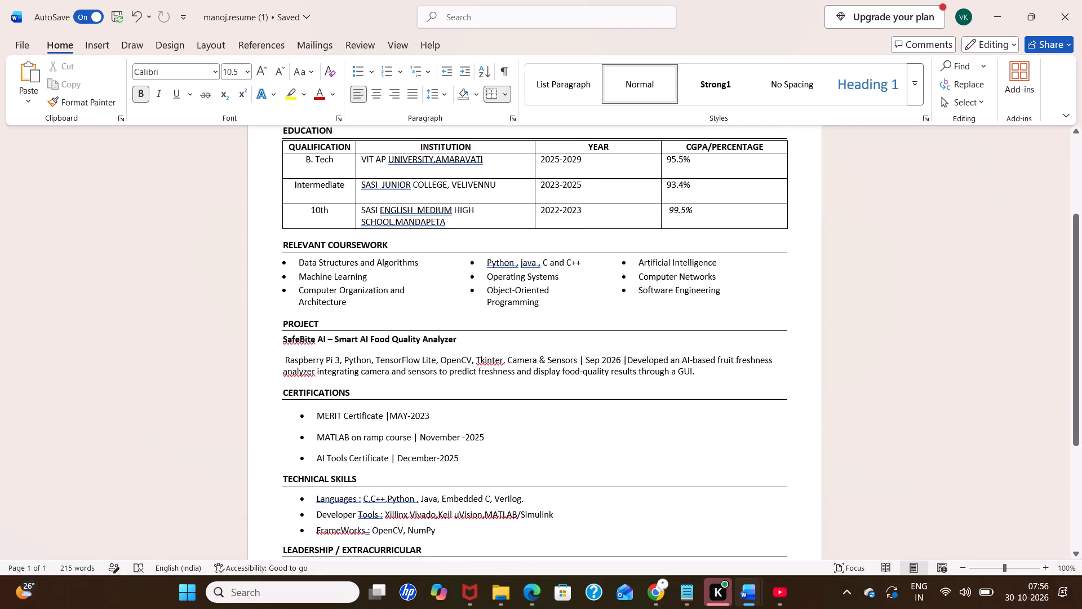
pyautogui.scroll(-1, 371, 334)
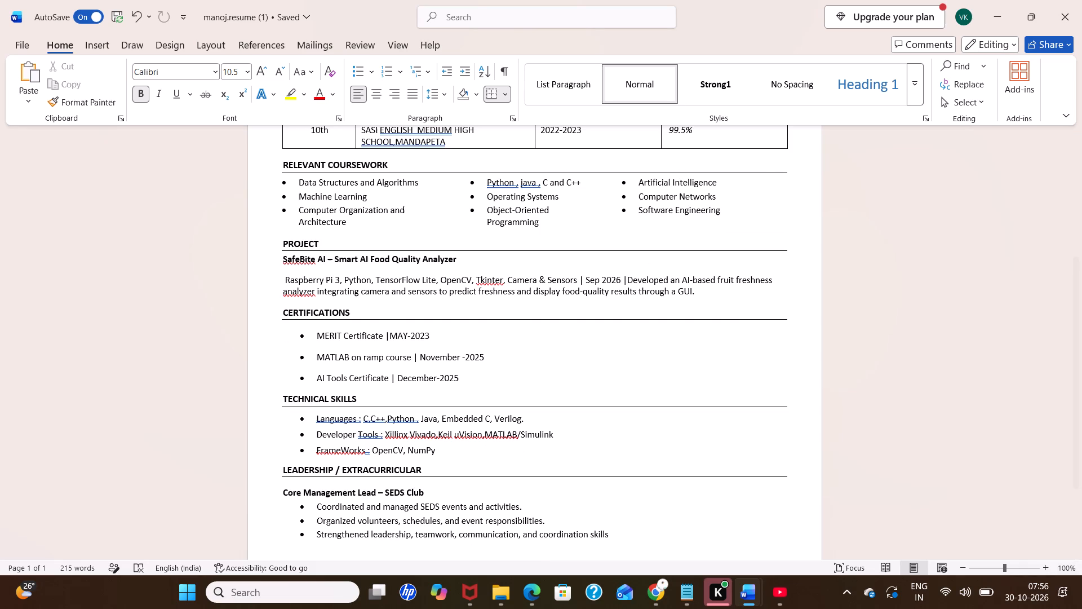
pyautogui.scroll(-1, 371, 334)
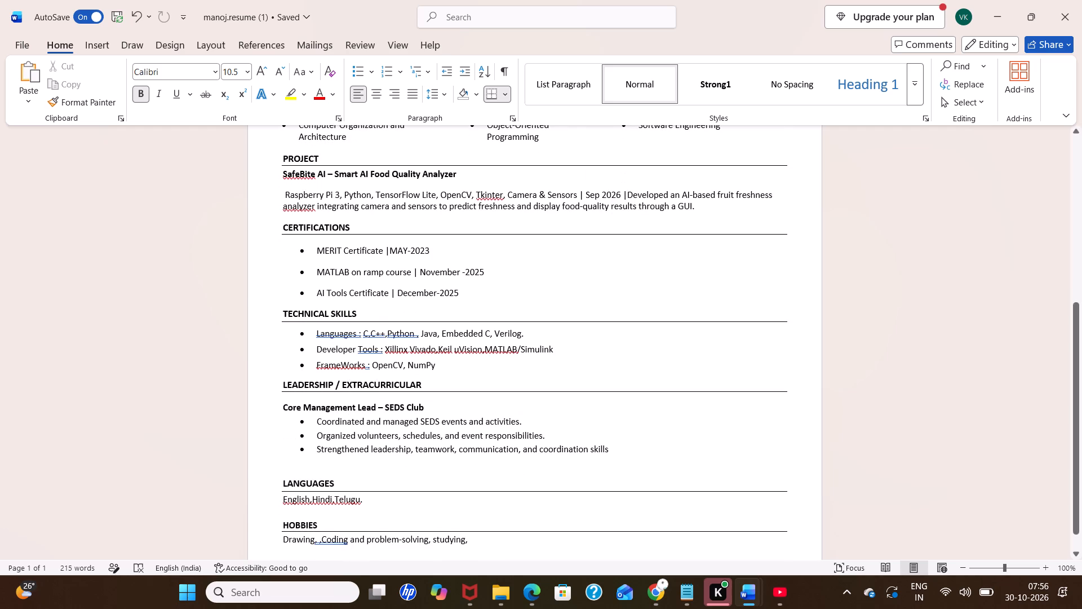
pyautogui.scroll(-1, 371, 334)
pyautogui.scroll(-2, 429, 415)
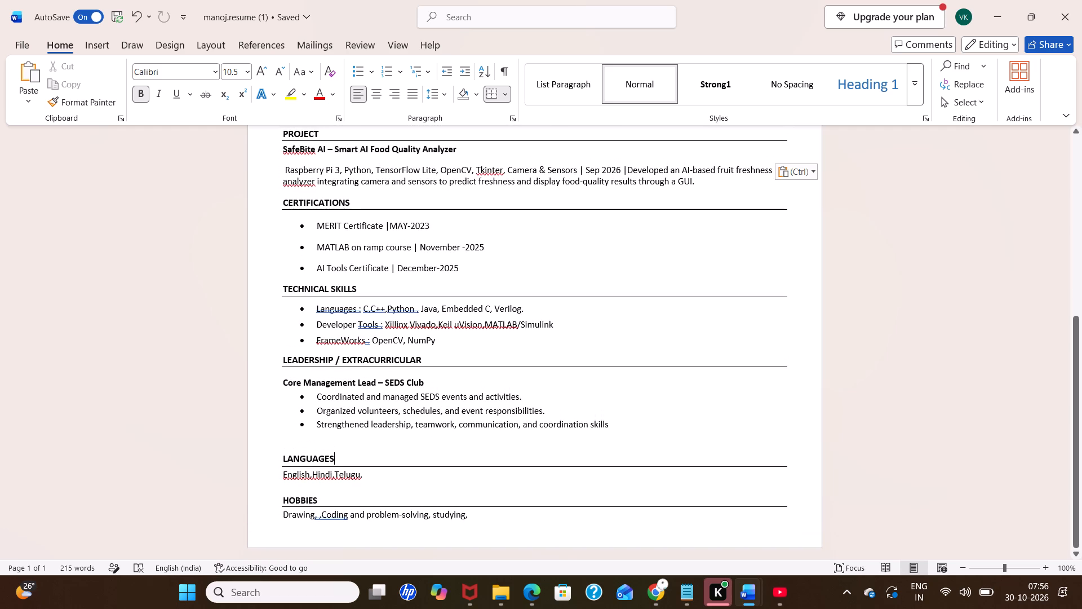
pyautogui.scroll(4, 447, 394)
pyautogui.scroll(1, 489, 306)
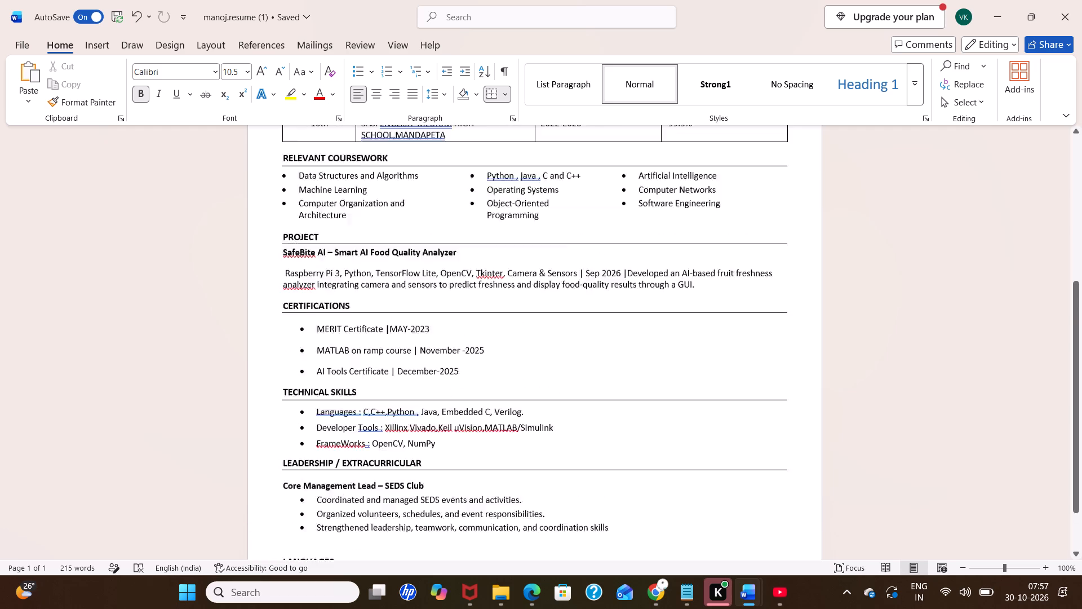
pyautogui.scroll(3, 489, 306)
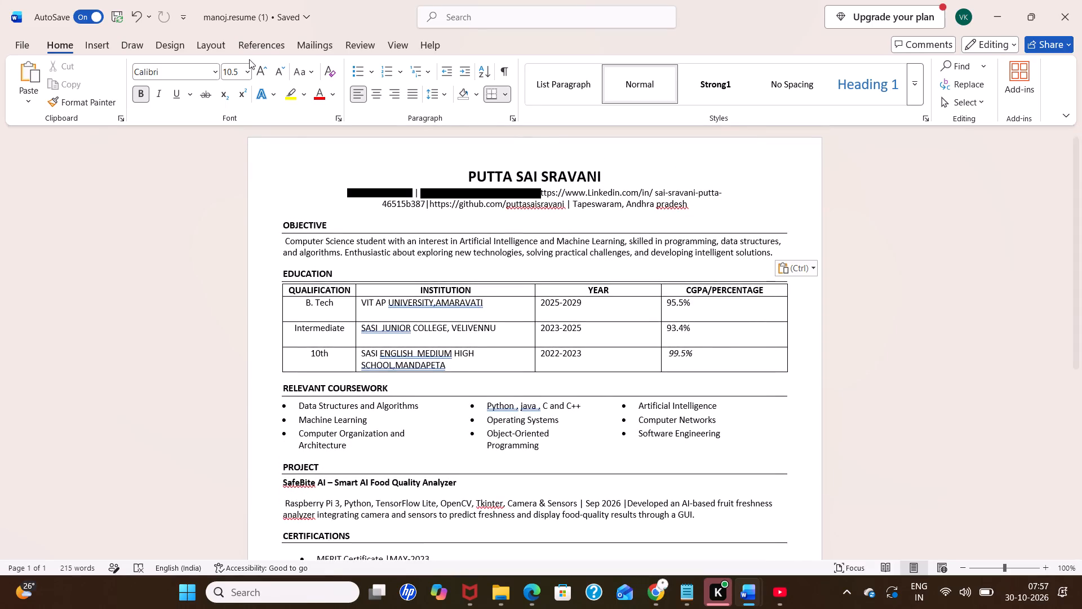
# Save a copy of the resume to OneDrive - Personal as a PDF, named with the candidate's given names joined together plus ".resume".
pyautogui.click(26, 46)
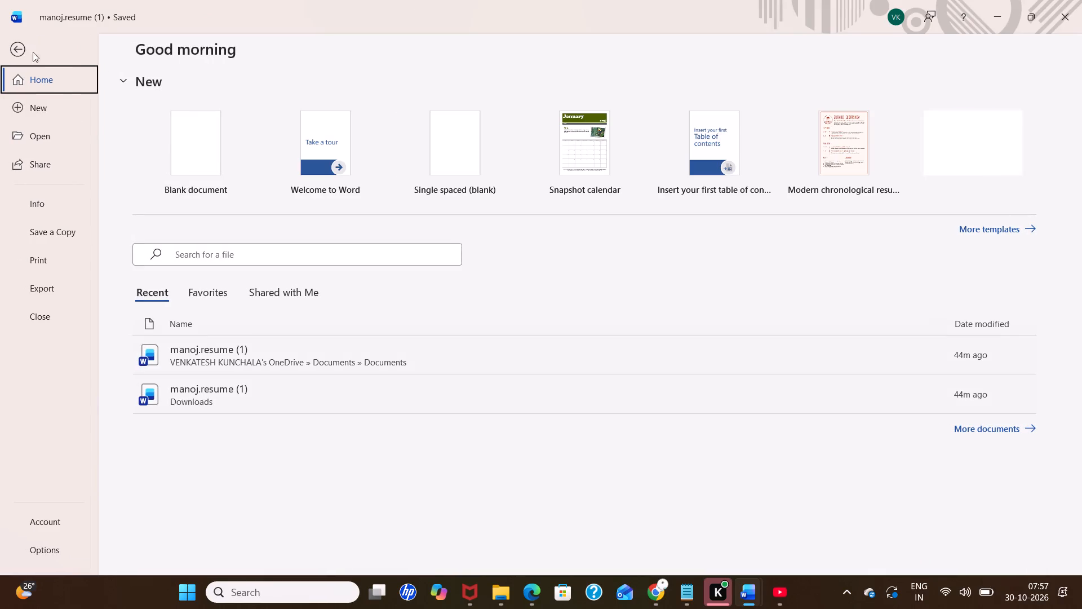
pyautogui.click(40, 256)
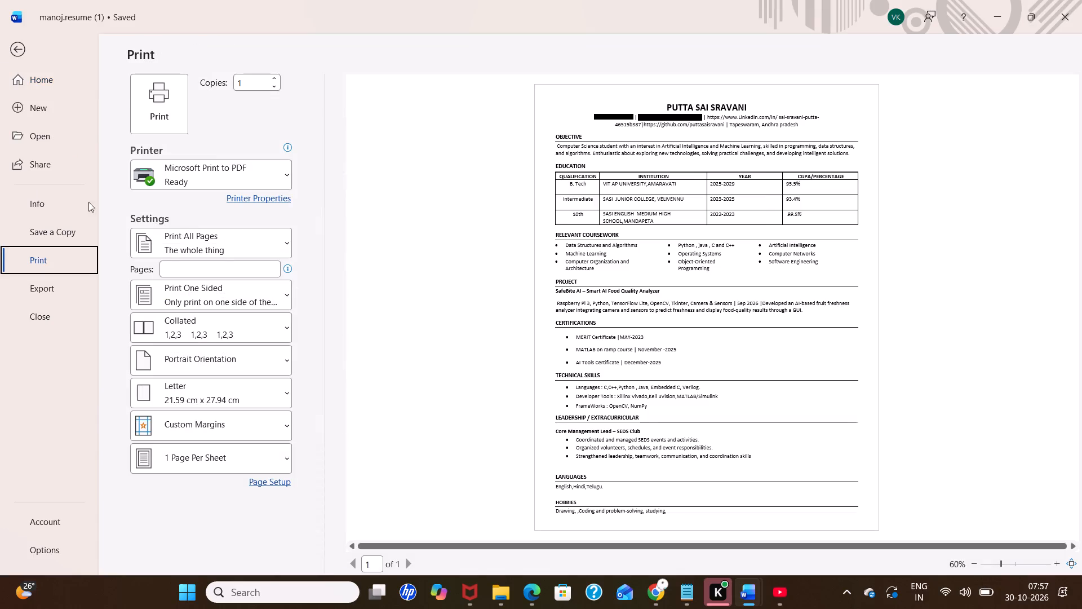
pyautogui.click(63, 226)
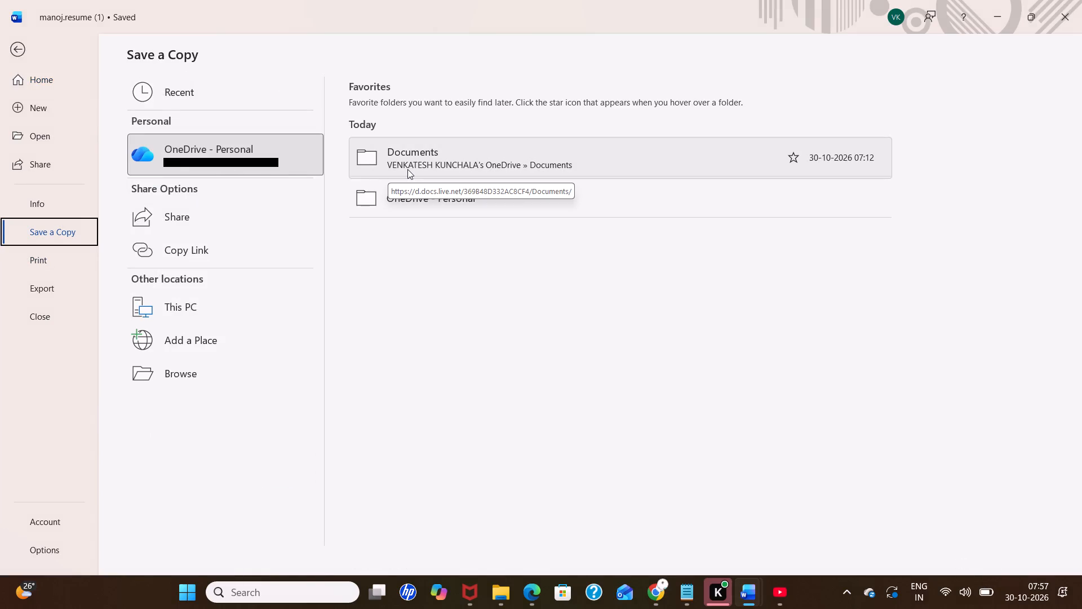
pyautogui.click(409, 208)
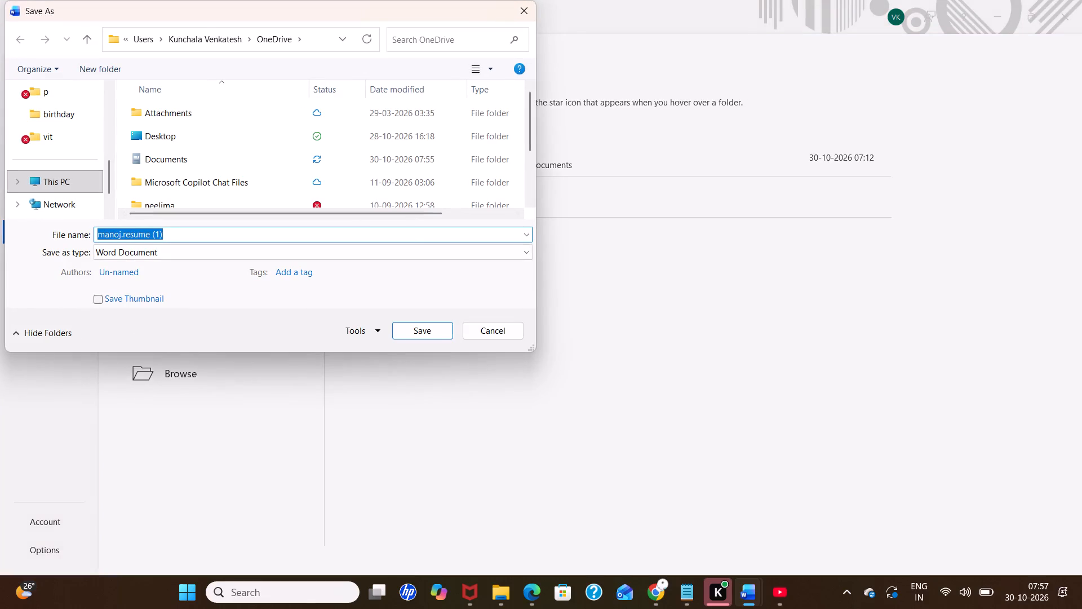
pyautogui.press('BackSpace')
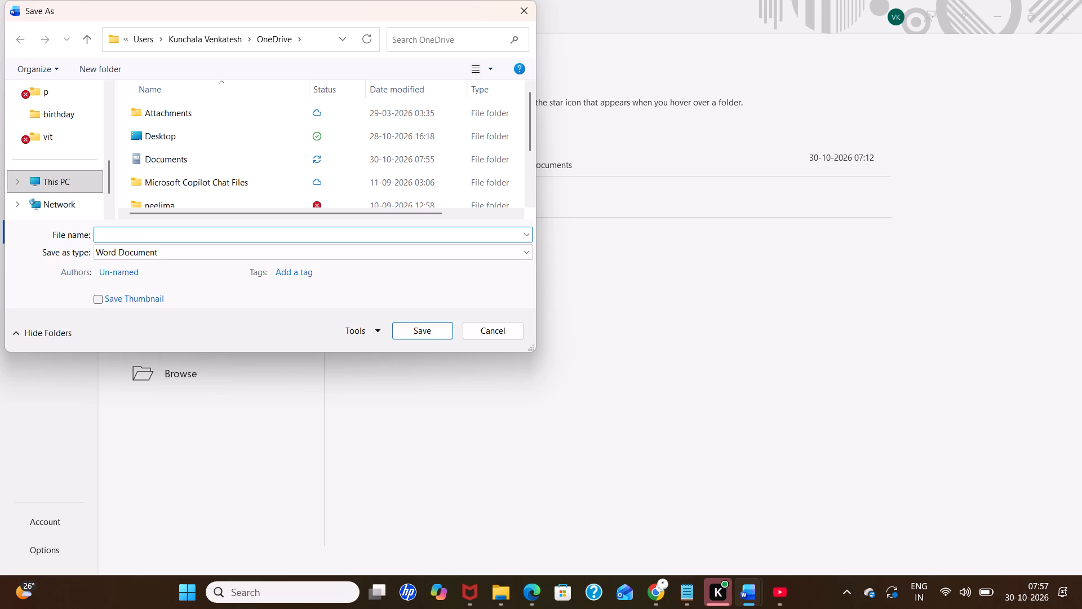
pyautogui.press('a')
pyautogui.press('i')
pyautogui.write('ravani')
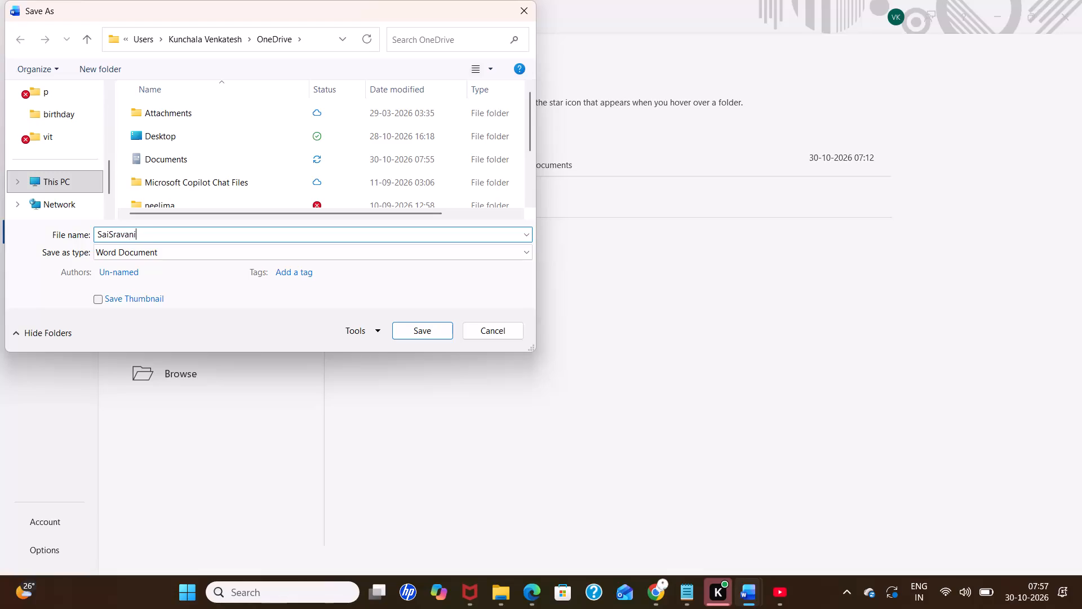
pyautogui.press('.')
pyautogui.write('resume')
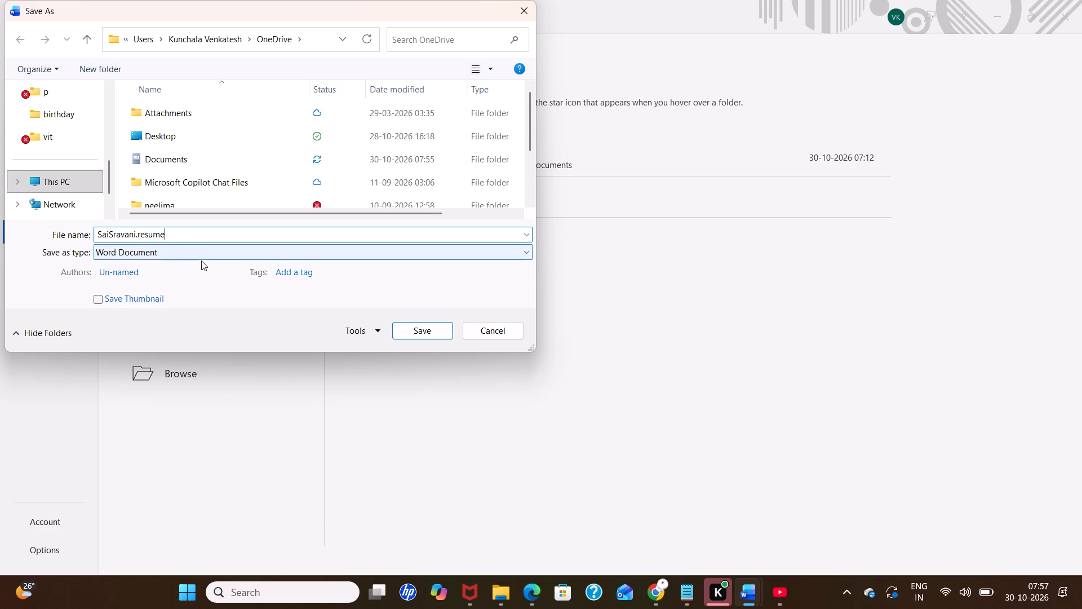
pyautogui.click(471, 248)
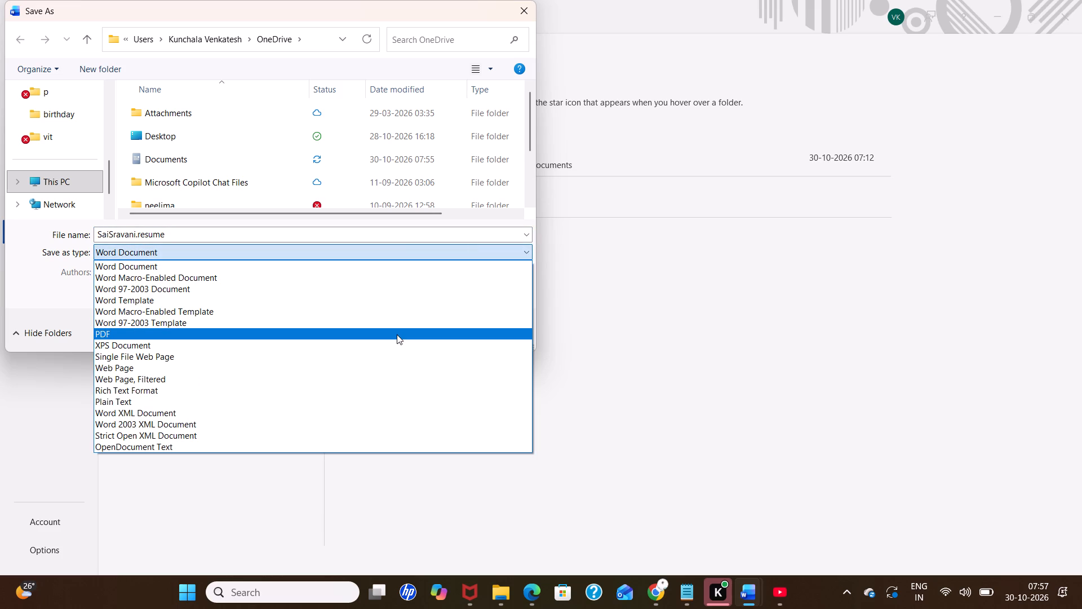
pyautogui.click(397, 334)
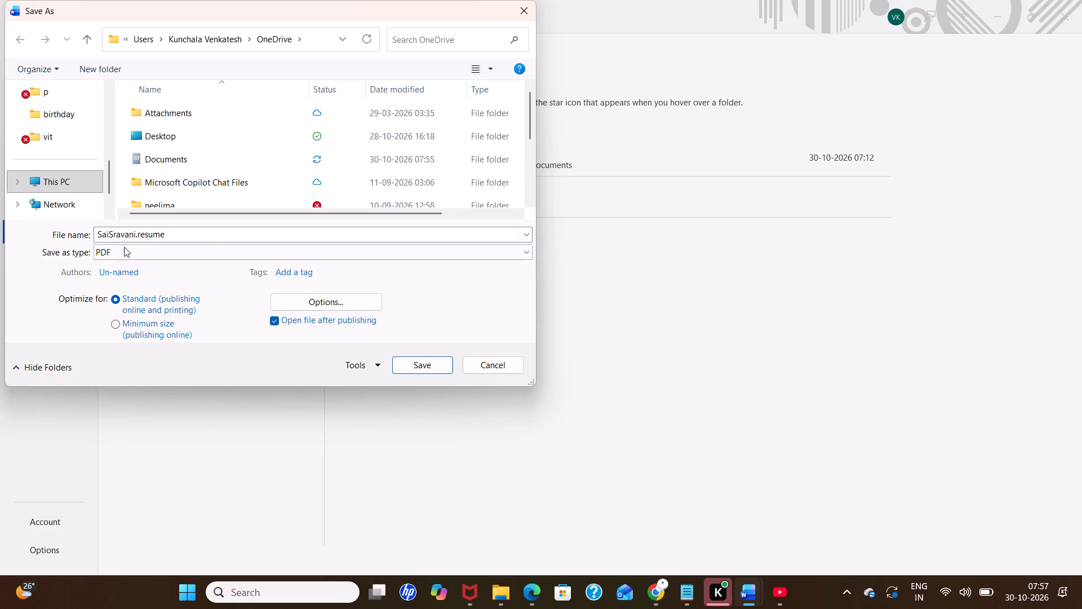
# Finish saving the resume as a PDF in the OneDrive folder and check the published page down to Hobbies.
pyautogui.click(408, 364)
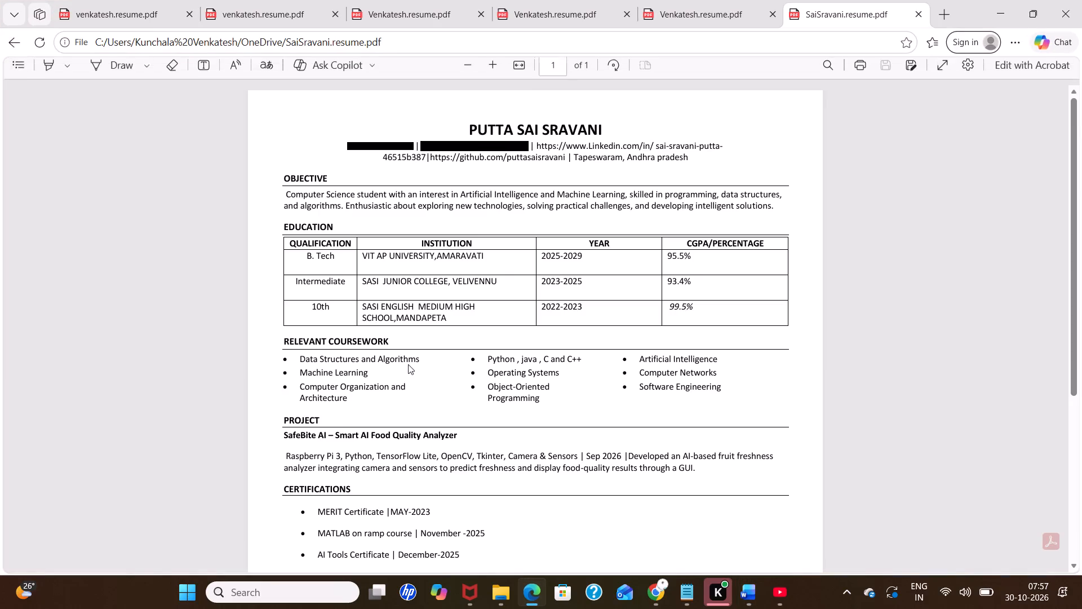
pyautogui.scroll(-5, 459, 358)
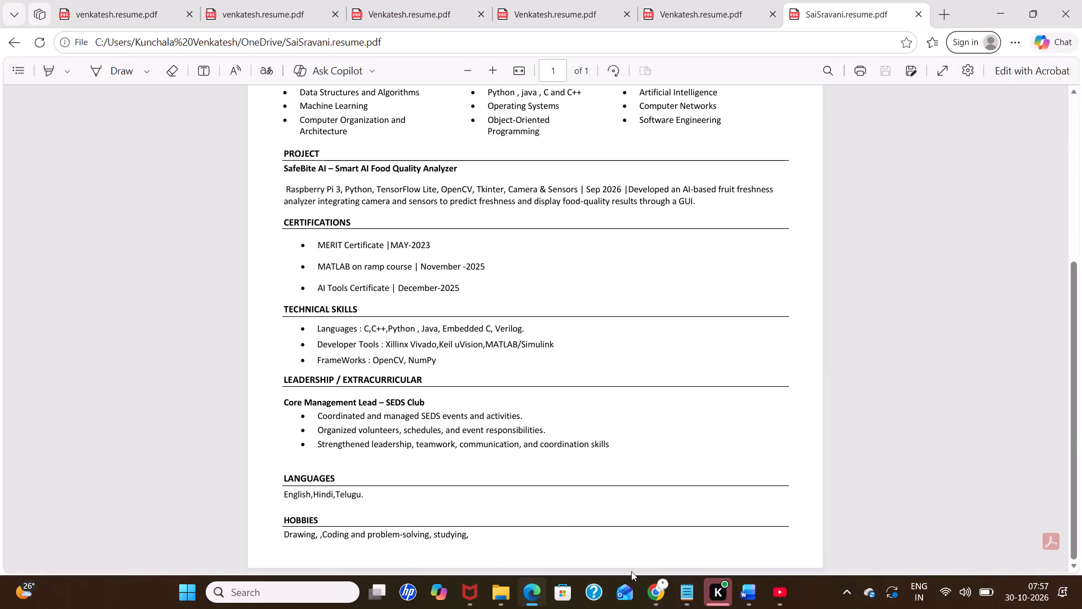
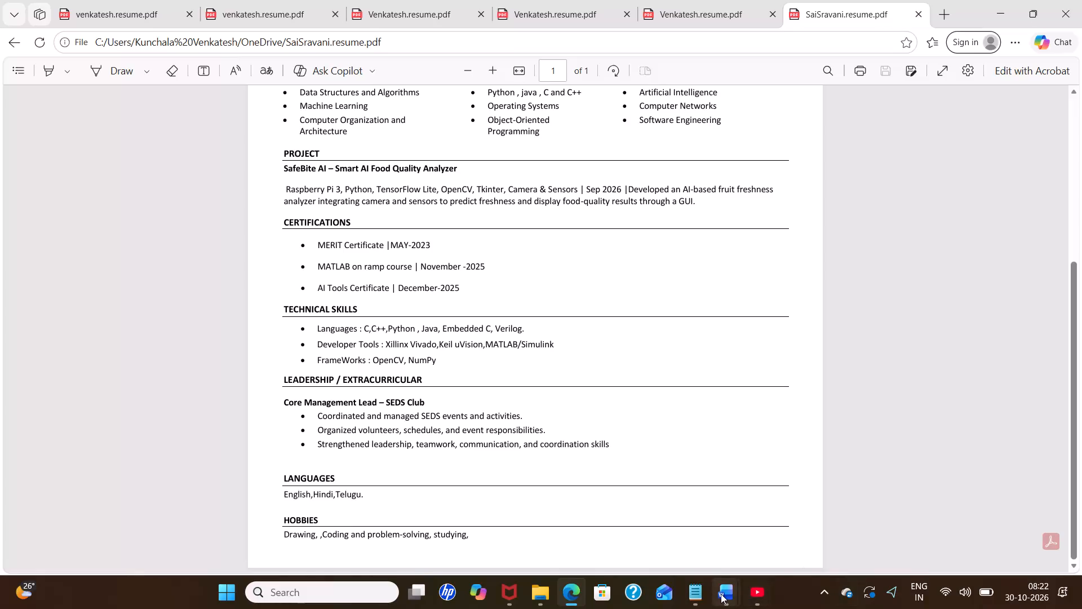
# Return to the Word resume and add "yoga" to the end of the Hobbies line, after "studying,".
pyautogui.click(757, 543)
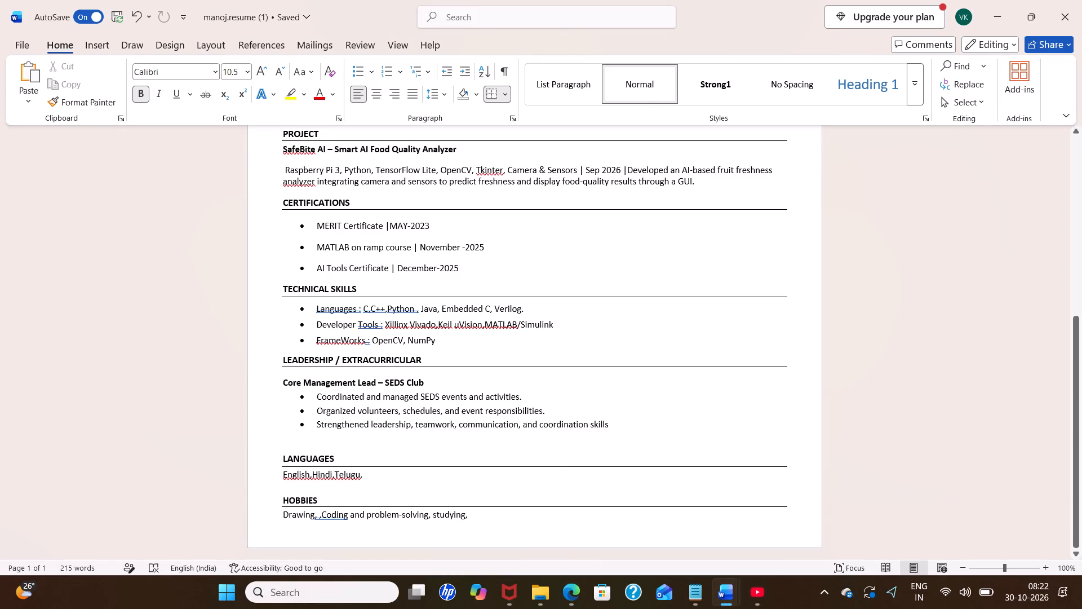
pyautogui.click(467, 517)
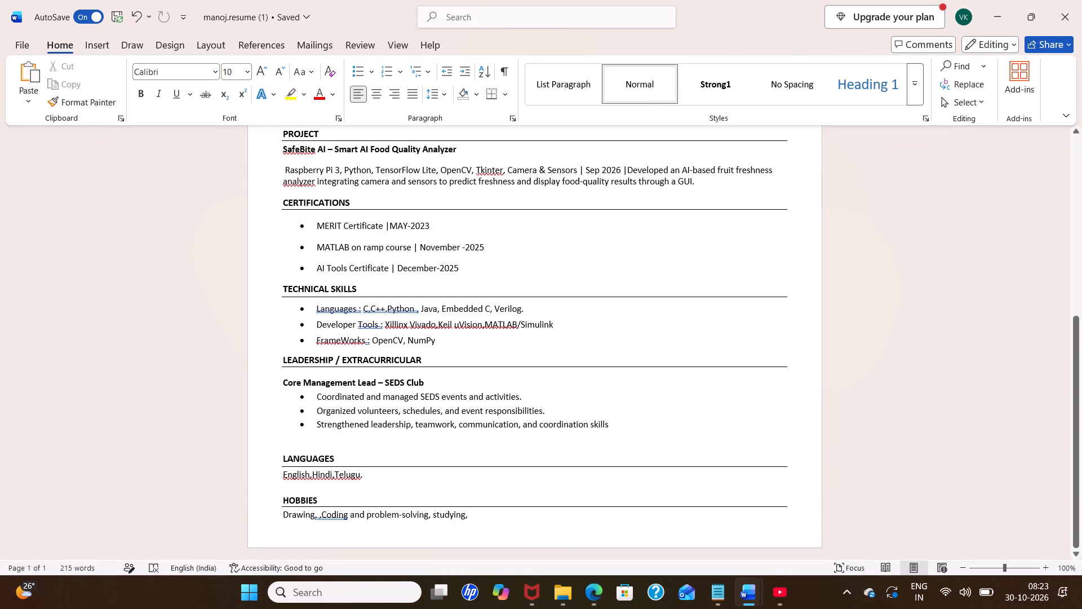
pyautogui.write('yoga')
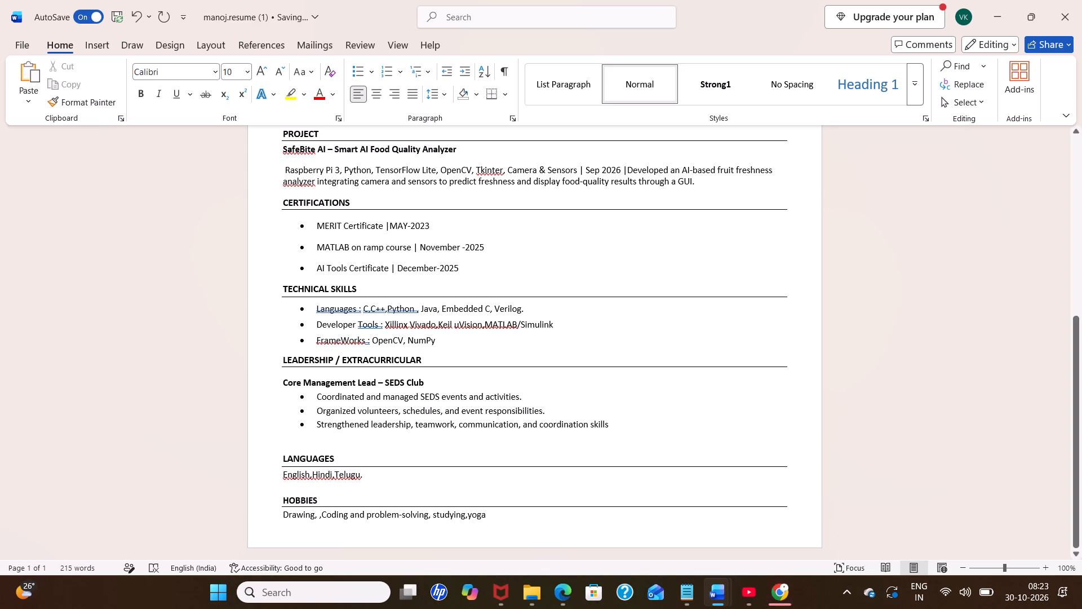
# Save a copy of the resume to OneDrive - Personal as a PDF, reusing the candidate's existing ".resume" file name and replacing that file.
pyautogui.scroll(3, 369, 417)
pyautogui.scroll(-1, 369, 417)
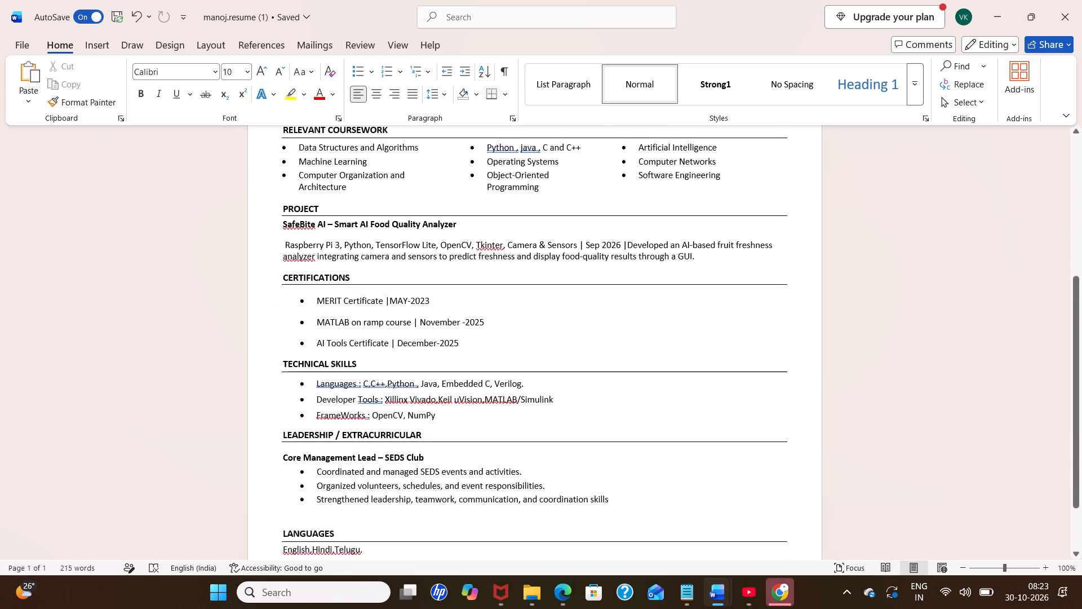
pyautogui.scroll(-2, 369, 417)
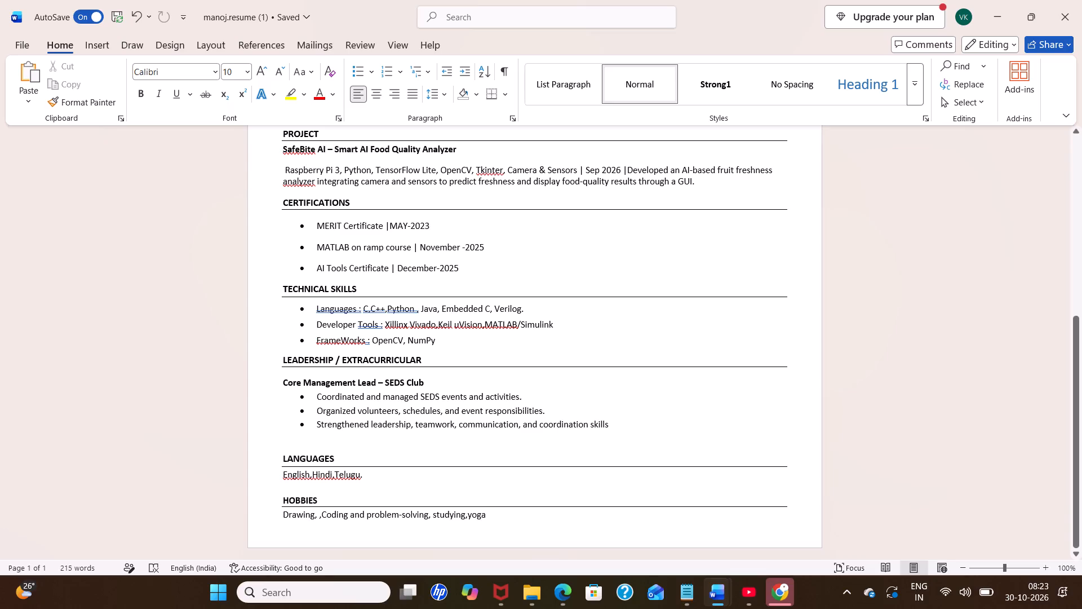
pyautogui.click(19, 41)
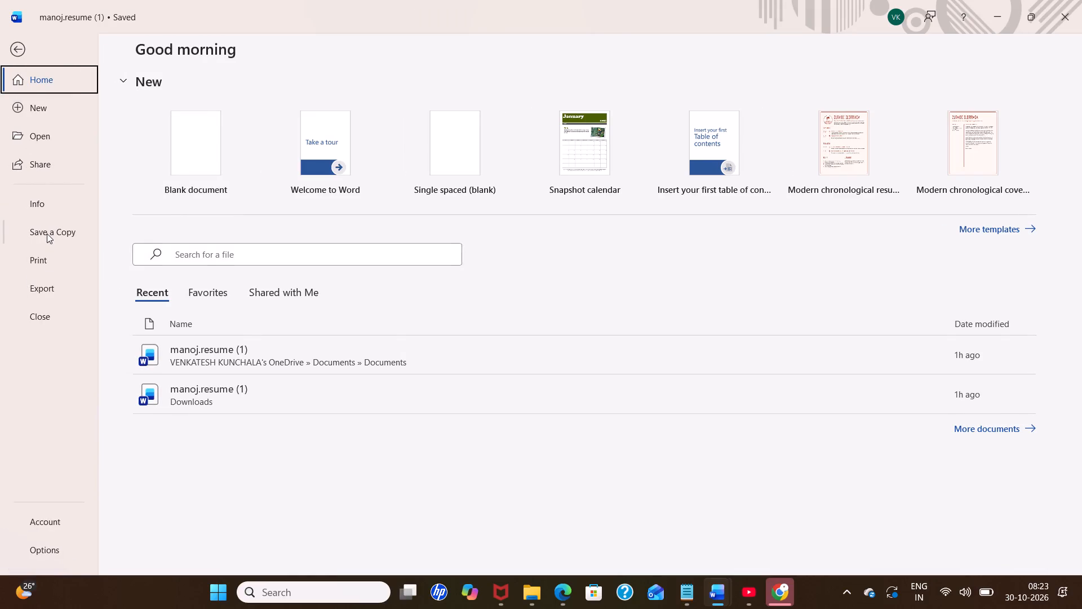
pyautogui.click(47, 233)
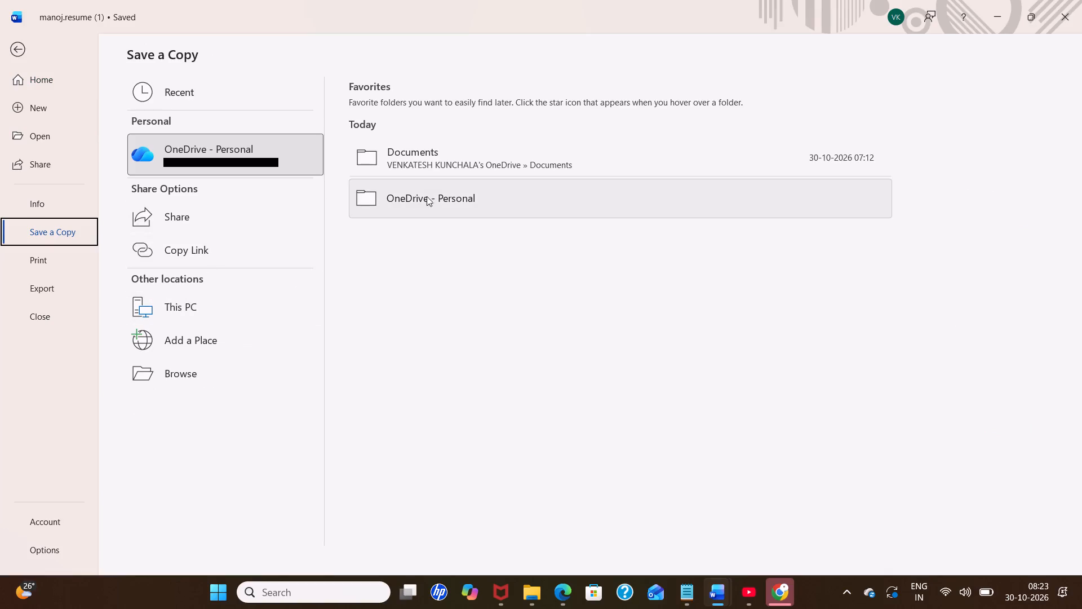
pyautogui.click(431, 192)
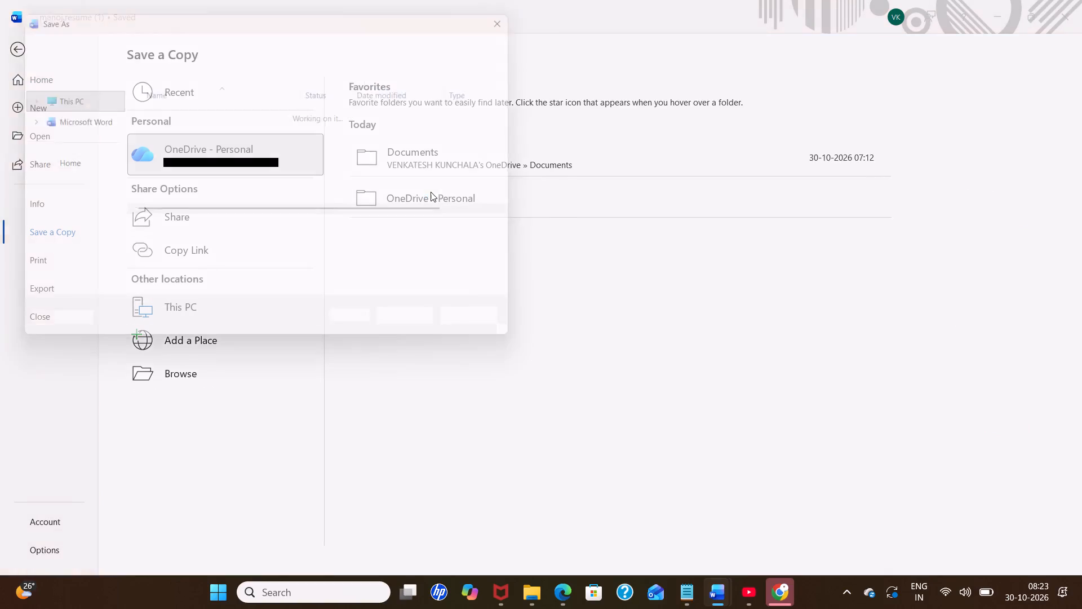
pyautogui.click(227, 236)
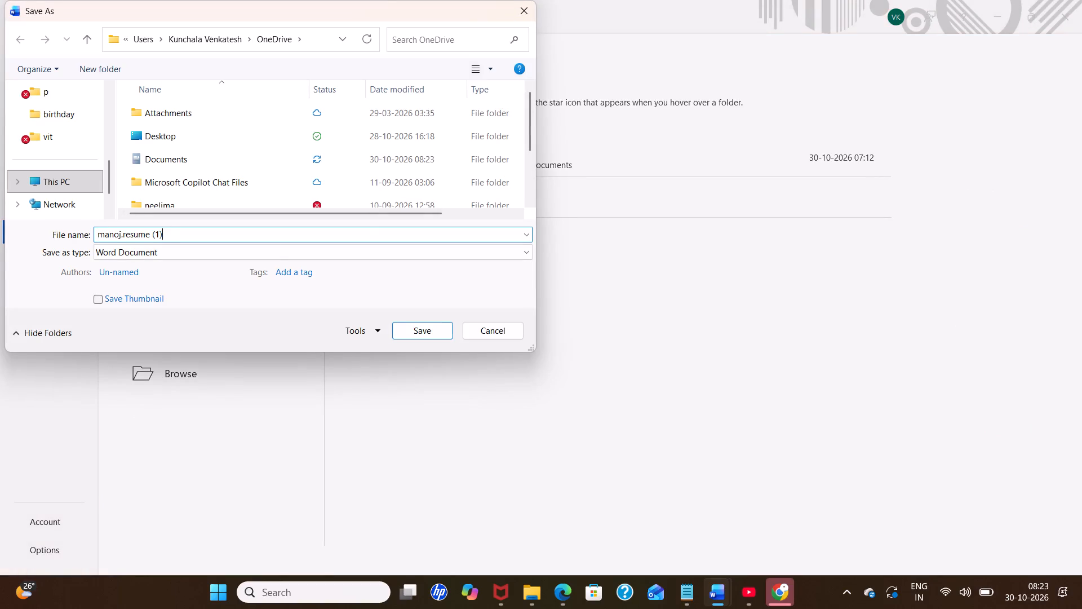
pyautogui.press('BackSpace')
pyautogui.press('BackSpace')
pyautogui.press('BackSpace')
pyautogui.press('BackSpace')
pyautogui.press('BackSpace')
pyautogui.press('BackSpace')
pyautogui.press('BackSpace')
pyautogui.press('BackSpace')
pyautogui.press('BackSpace')
pyautogui.press('BackSpace')
pyautogui.press('BackSpace')
pyautogui.press('BackSpace')
pyautogui.press('BackSpace')
pyautogui.press('BackSpace')
pyautogui.press('BackSpace')
pyautogui.press('BackSpace')
pyautogui.press('BackSpace')
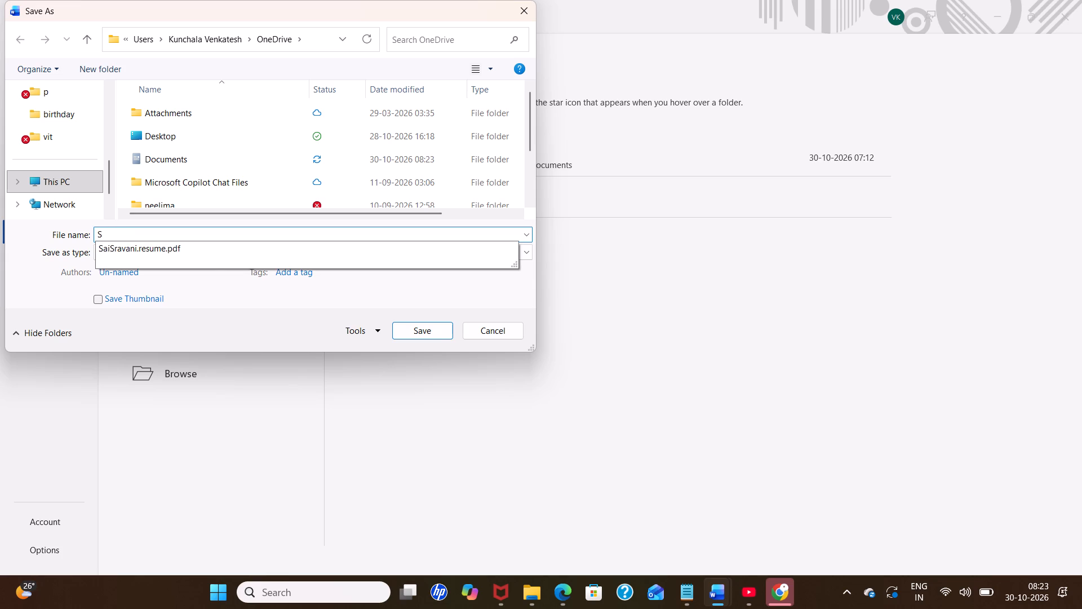
pyautogui.click(212, 253)
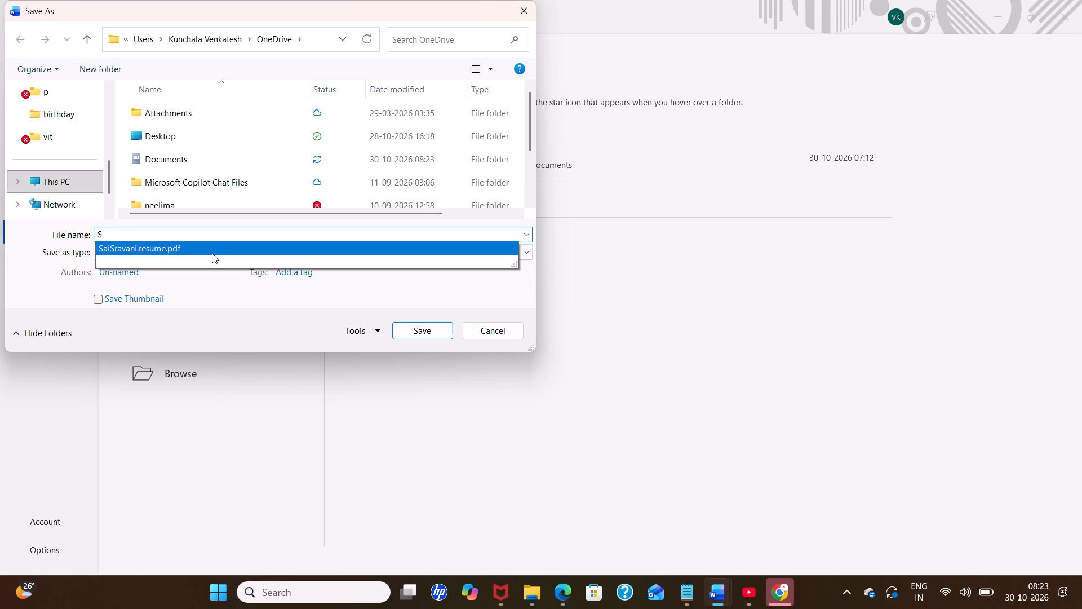
pyautogui.click(528, 250)
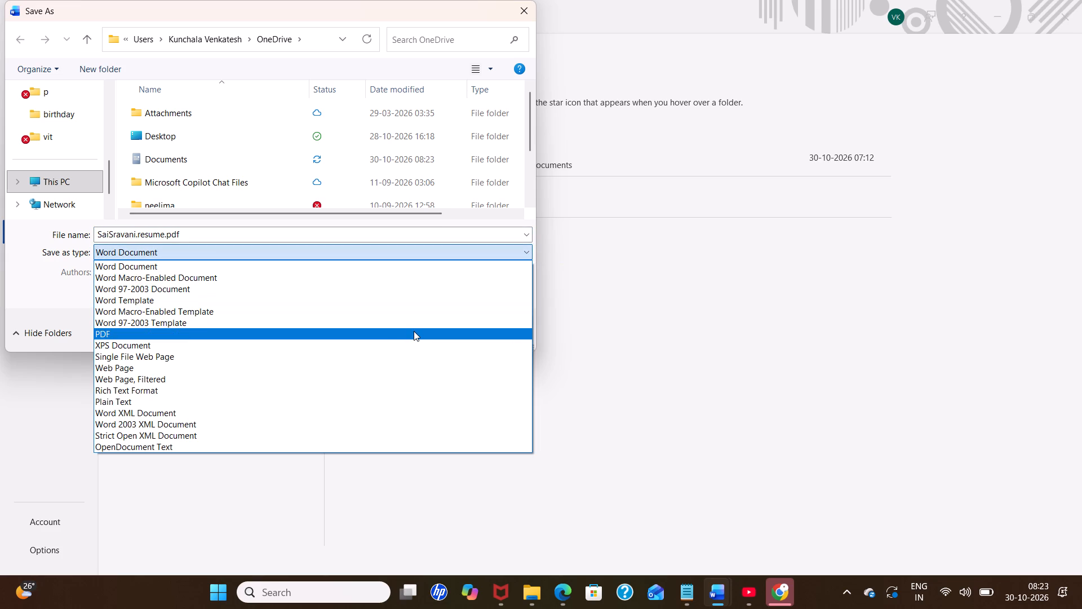
pyautogui.click(414, 331)
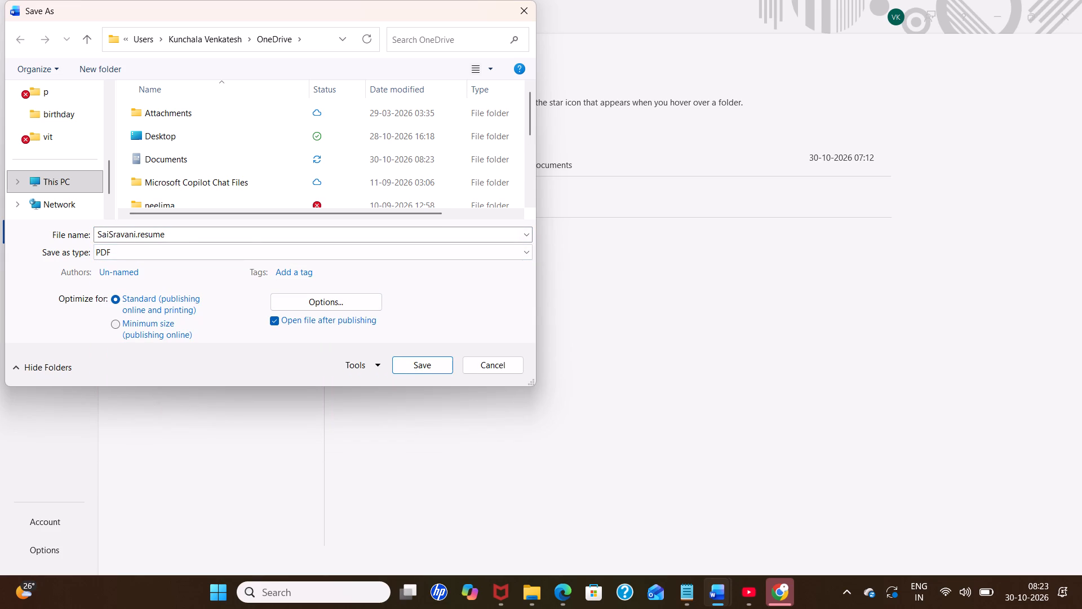
pyautogui.click(420, 364)
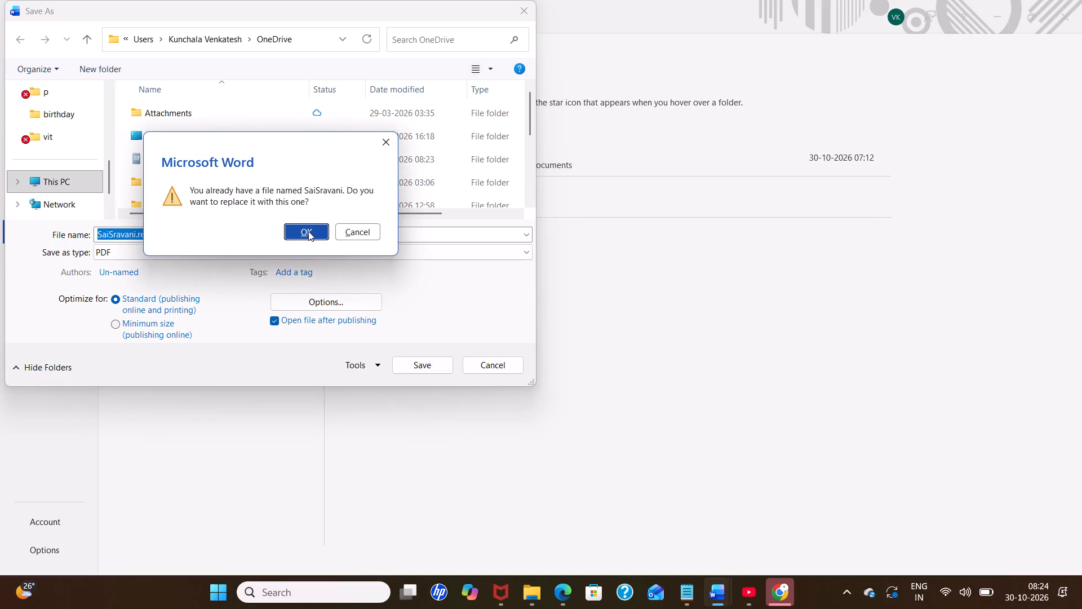
pyautogui.click(308, 231)
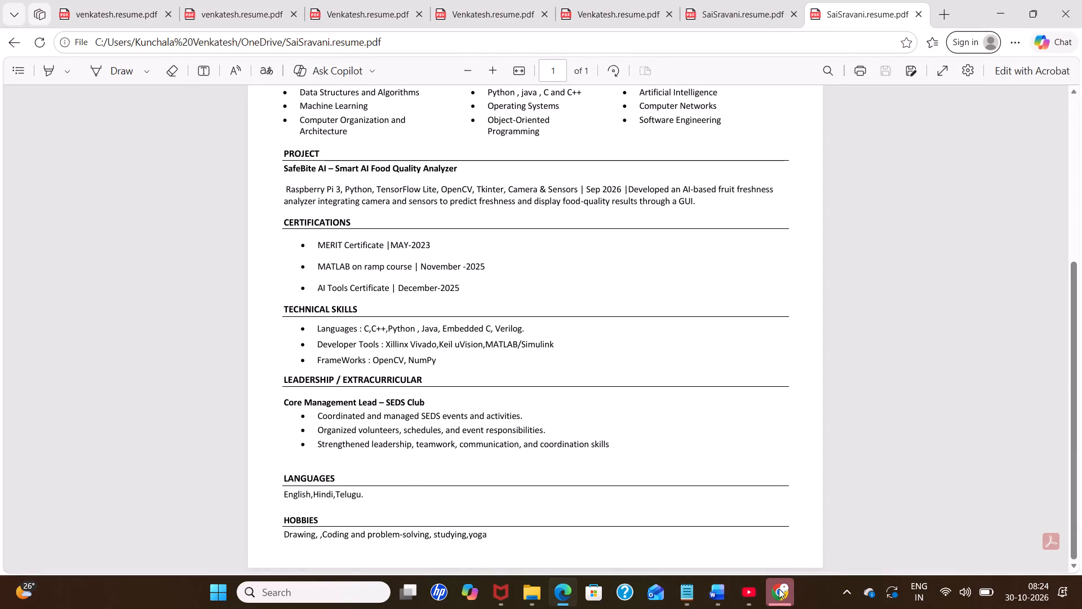
# Switch to the Chrome browser window.
pyautogui.click(793, 513)
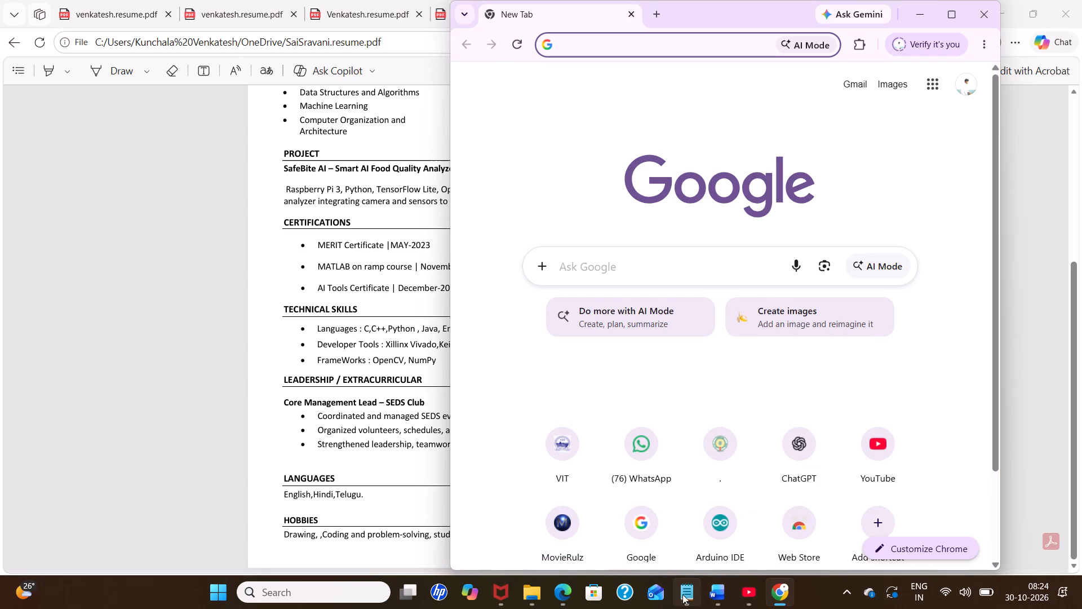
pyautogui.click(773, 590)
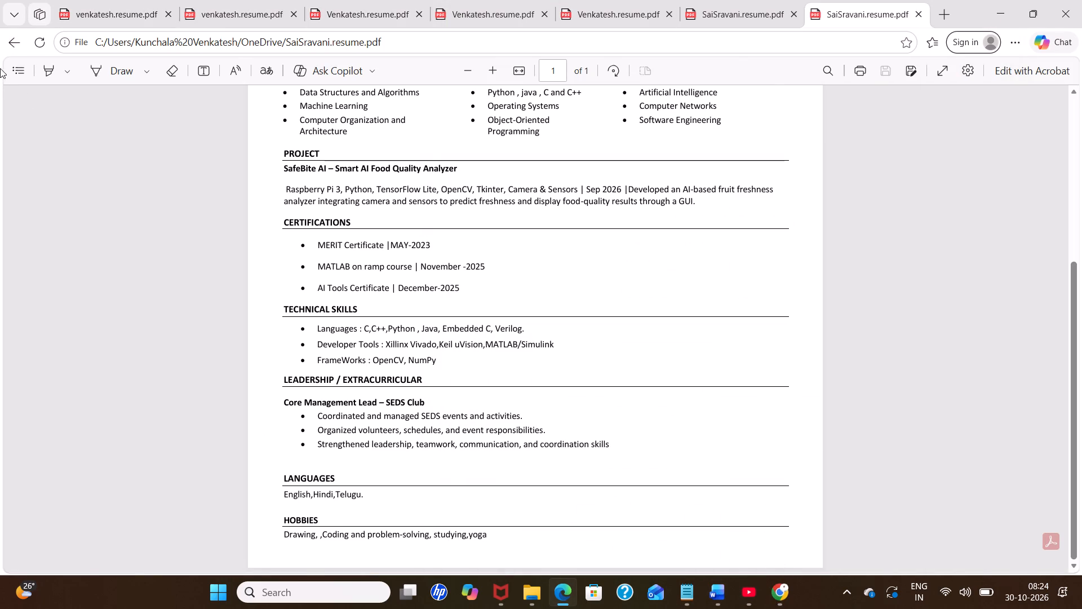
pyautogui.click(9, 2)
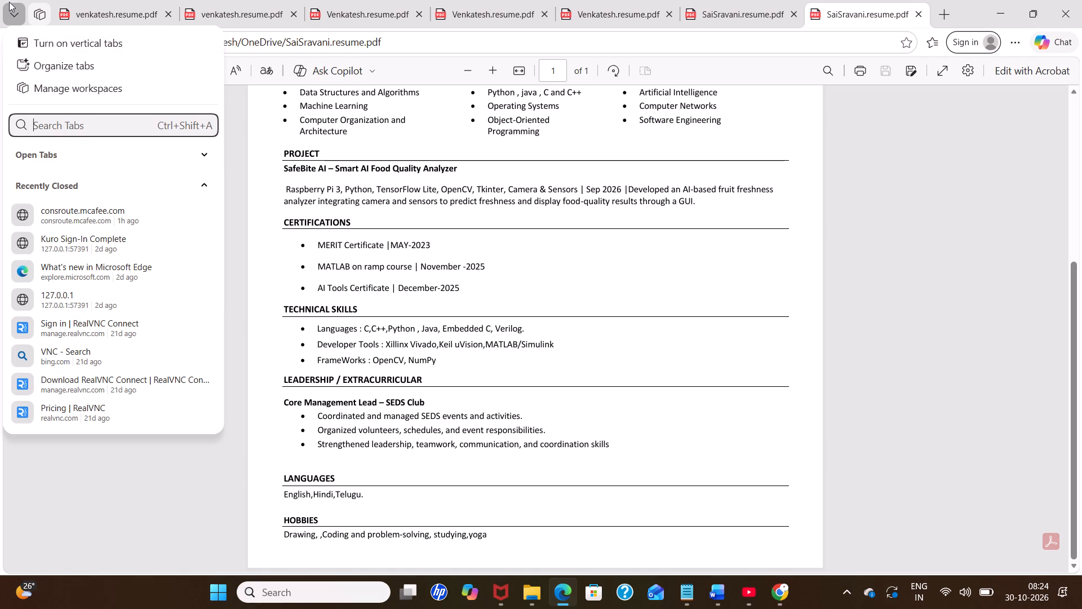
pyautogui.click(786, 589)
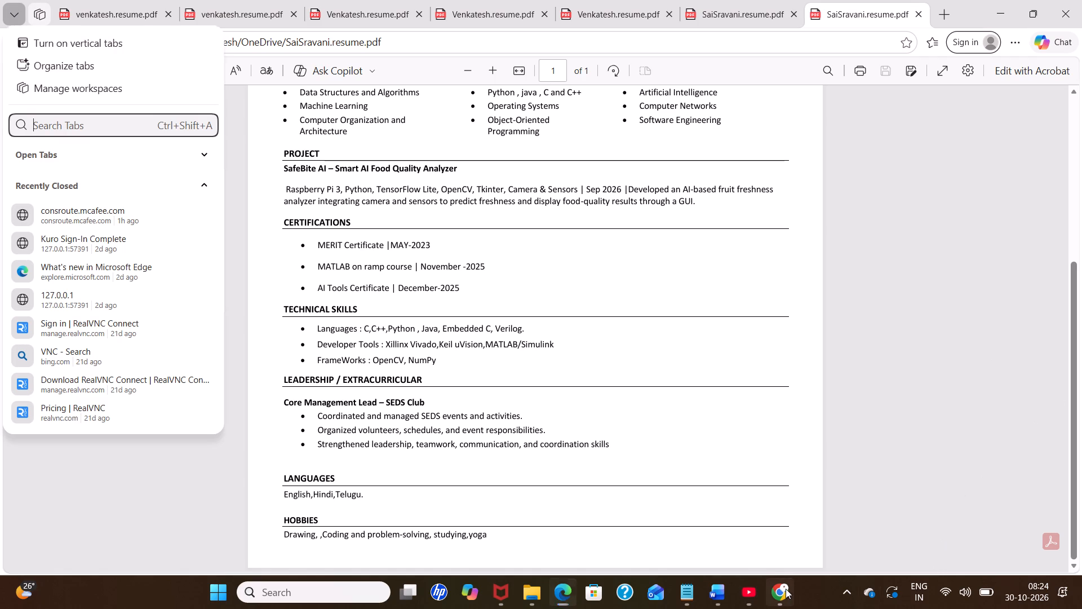